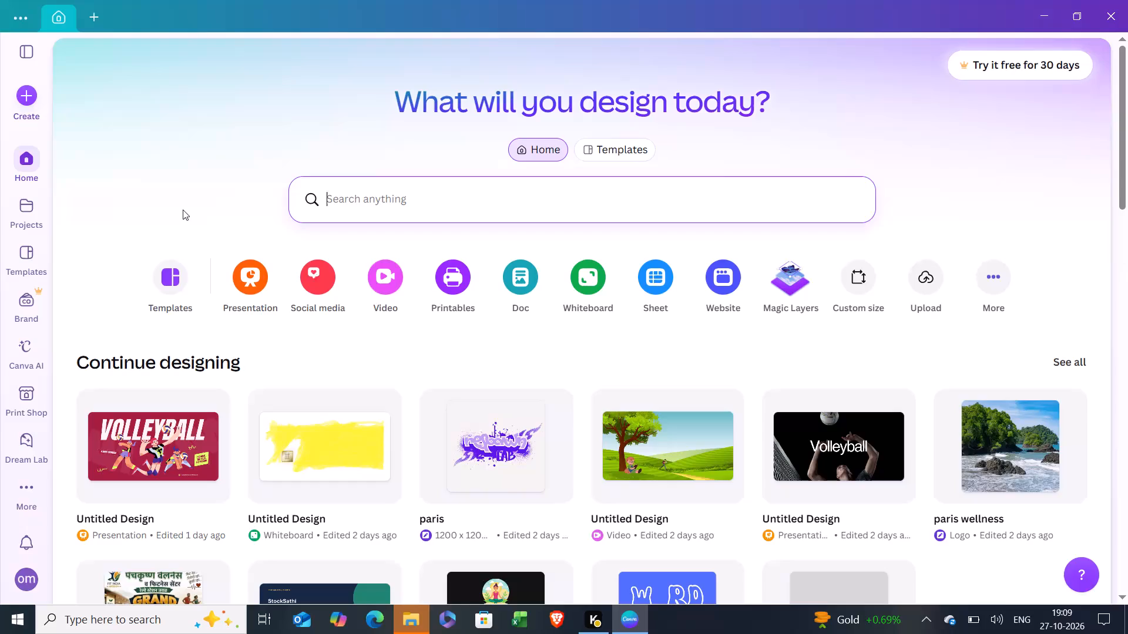
Create a new blank presentation design from the Presentations category.
{"action": "left_click", "coordinate": [32, 183]}
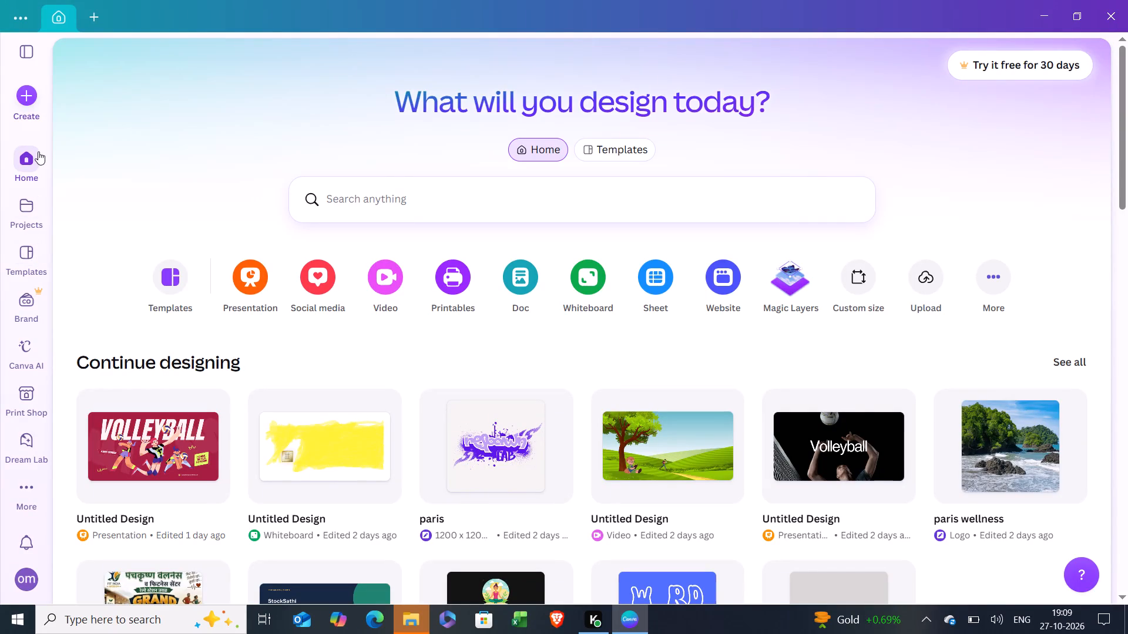
{"action": "left_click", "coordinate": [23, 99]}
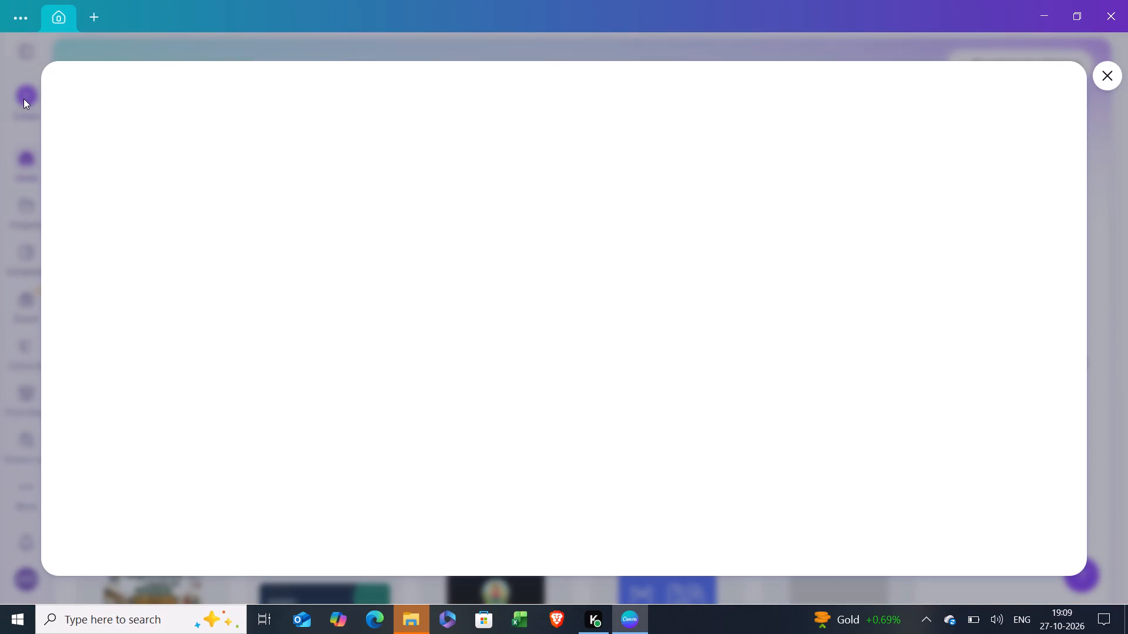
{"action": "left_click", "coordinate": [141, 170]}
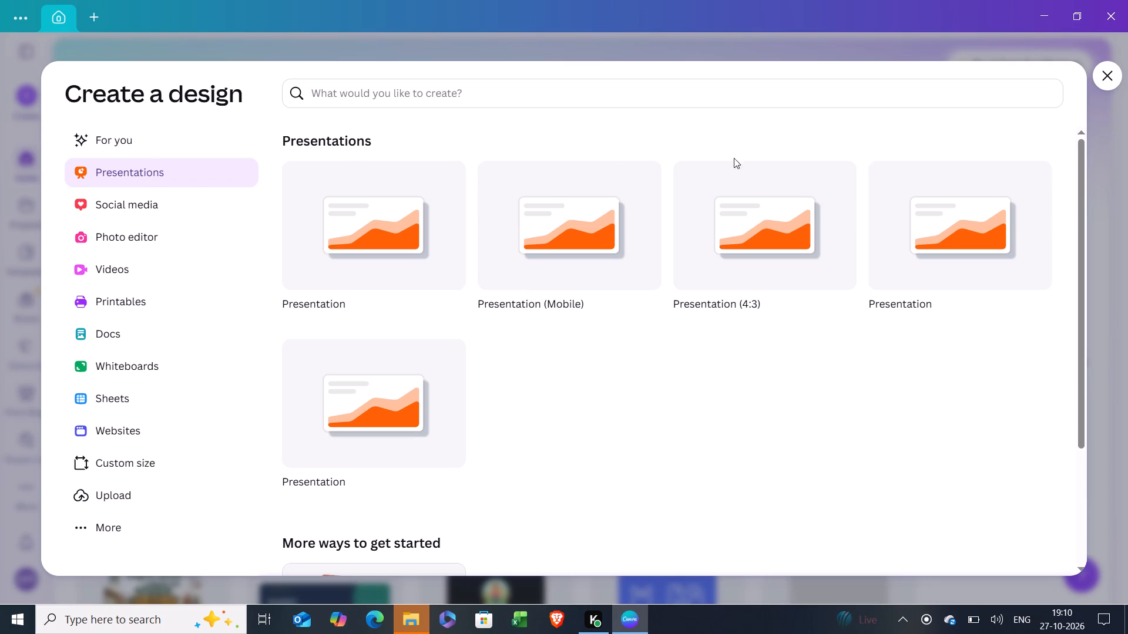
{"action": "left_click", "coordinate": [986, 207]}
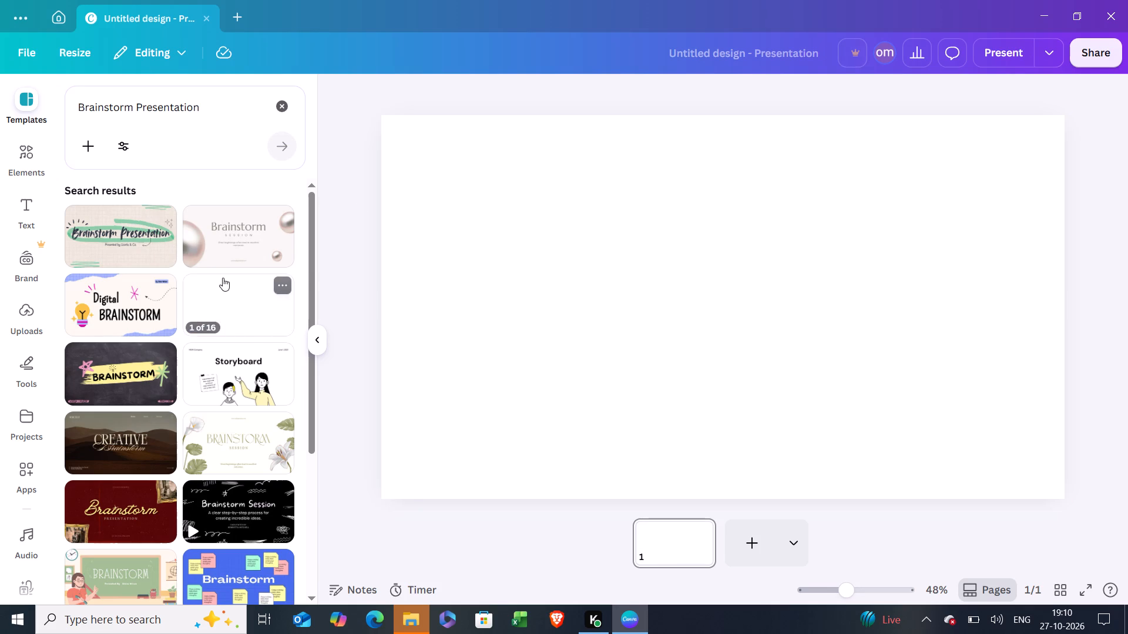
Replace the template search term with "sports" and search the presentation templates.
{"action": "scroll", "coordinate": [184, 400], "scroll_direction": "down", "scroll_amount": 1}
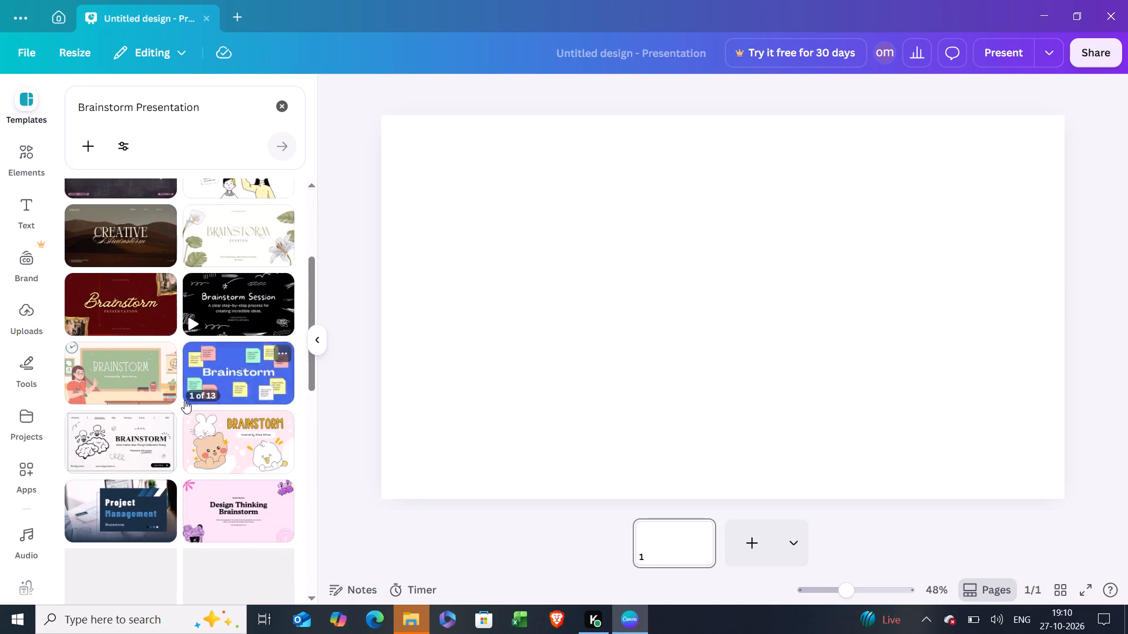
{"action": "scroll", "coordinate": [184, 400], "scroll_direction": "down", "scroll_amount": 1}
{"action": "scroll", "coordinate": [184, 400], "scroll_direction": "up", "scroll_amount": 5}
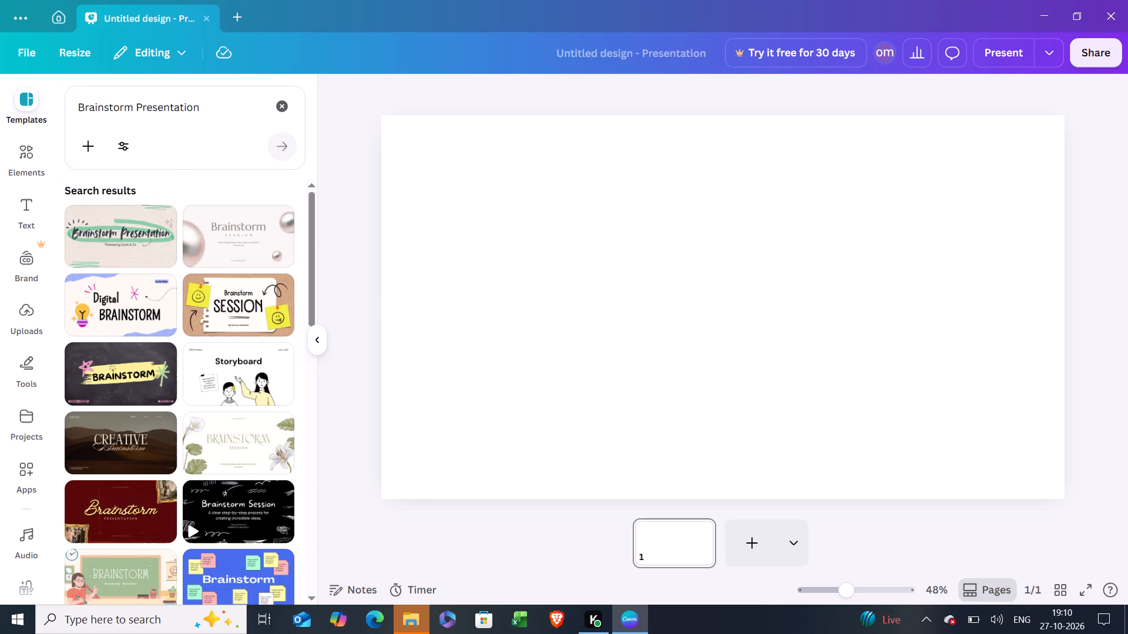
{"action": "left_click", "coordinate": [221, 113]}
{"action": "key", "text": "BackSpace"}
{"action": "key", "text": "BackSpace"}
{"action": "key", "text": "BackSpace"}
{"action": "key", "text": "BackSpace"}
{"action": "key", "text": "BackSpace"}
{"action": "key", "text": "BackSpace"}
{"action": "key", "text": "BackSpace"}
{"action": "key", "text": "BackSpace"}
{"action": "key", "text": "BackSpace"}
{"action": "key", "text": "BackSpace"}
{"action": "key", "text": "BackSpace"}
{"action": "key", "text": "BackSpace"}
{"action": "key", "text": "BackSpace"}
{"action": "key", "text": "BackSpace"}
{"action": "key", "text": "BackSpace"}
{"action": "key", "text": "BackSpace"}
{"action": "key", "text": "BackSpace"}
{"action": "key", "text": "BackSpace"}
{"action": "key", "text": "BackSpace"}
{"action": "key", "text": "BackSpace"}
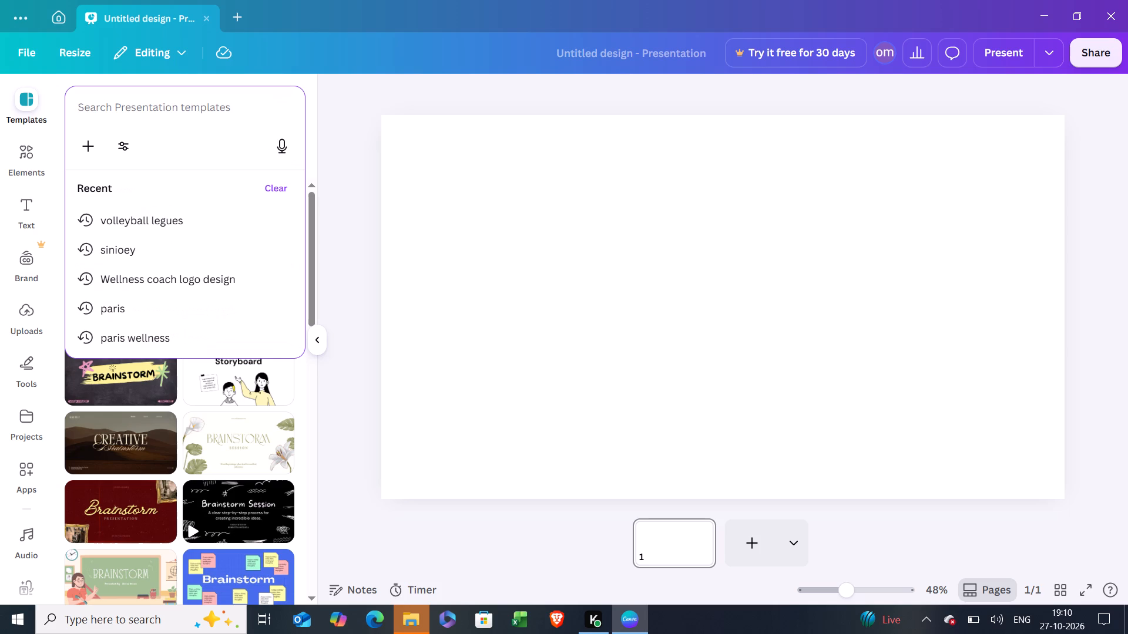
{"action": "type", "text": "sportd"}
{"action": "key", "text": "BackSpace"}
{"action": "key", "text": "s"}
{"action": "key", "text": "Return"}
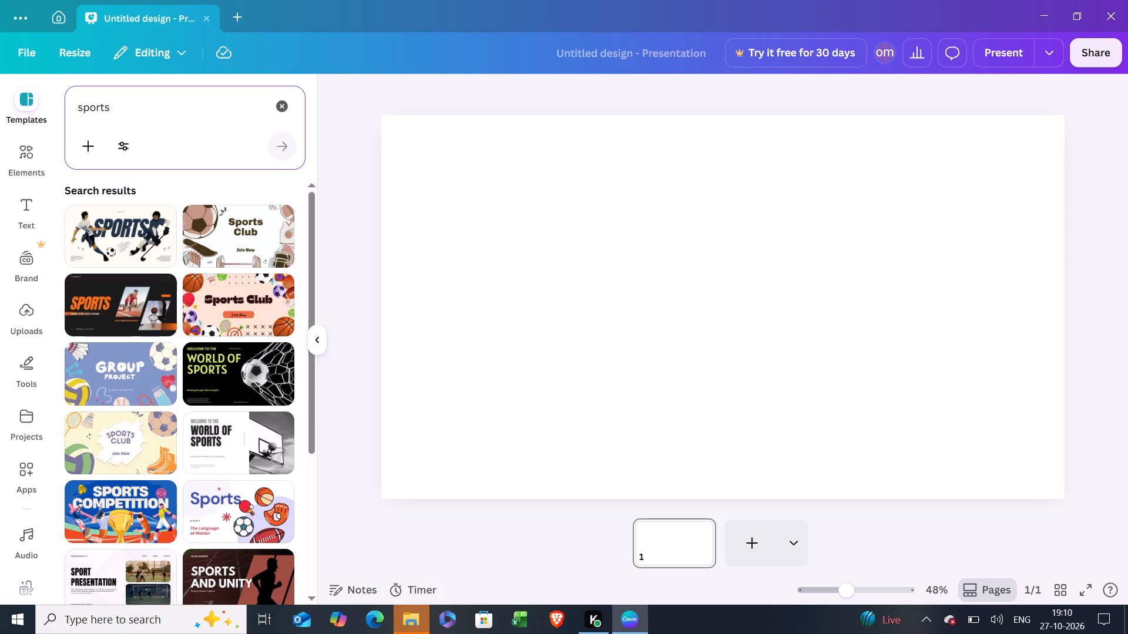
Apply all 10 pages of the Blue and White Sport Theme Group Project Presentation template to the design.
{"action": "left_click", "coordinate": [101, 387]}
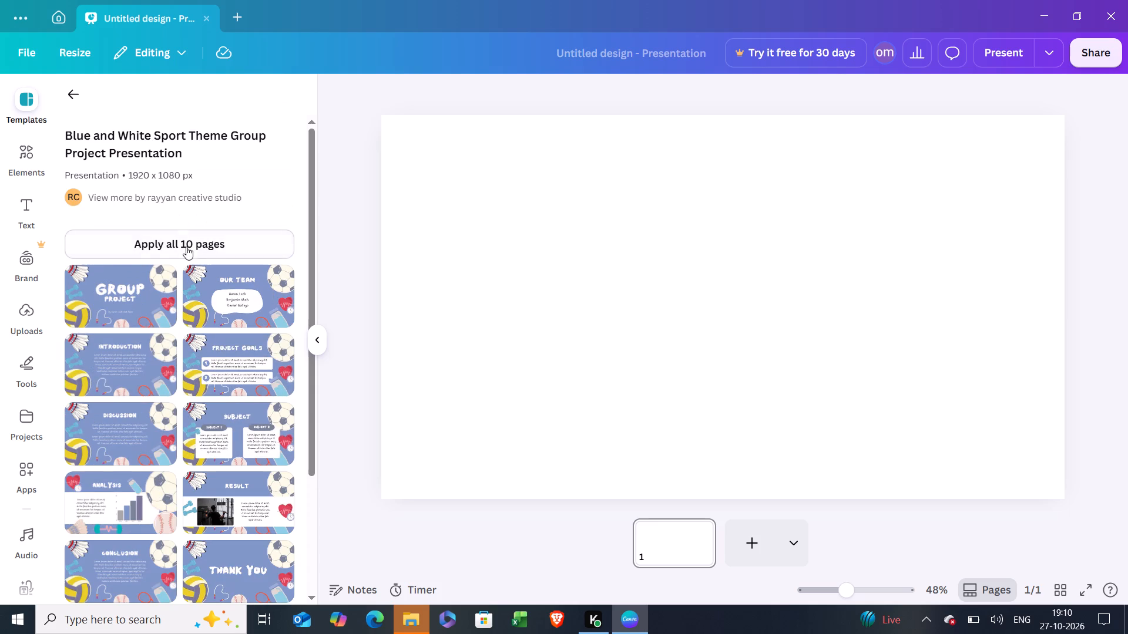
{"action": "left_click", "coordinate": [197, 242]}
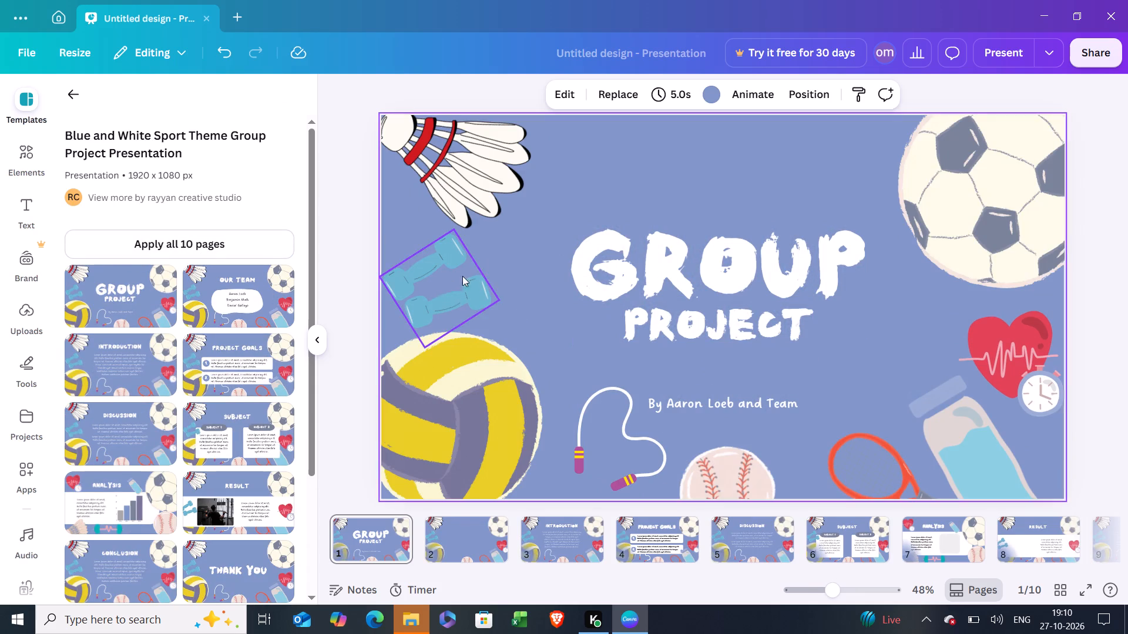
Retype the large main title on the cover page as "group" and leave the text box.
{"action": "left_click", "coordinate": [767, 263]}
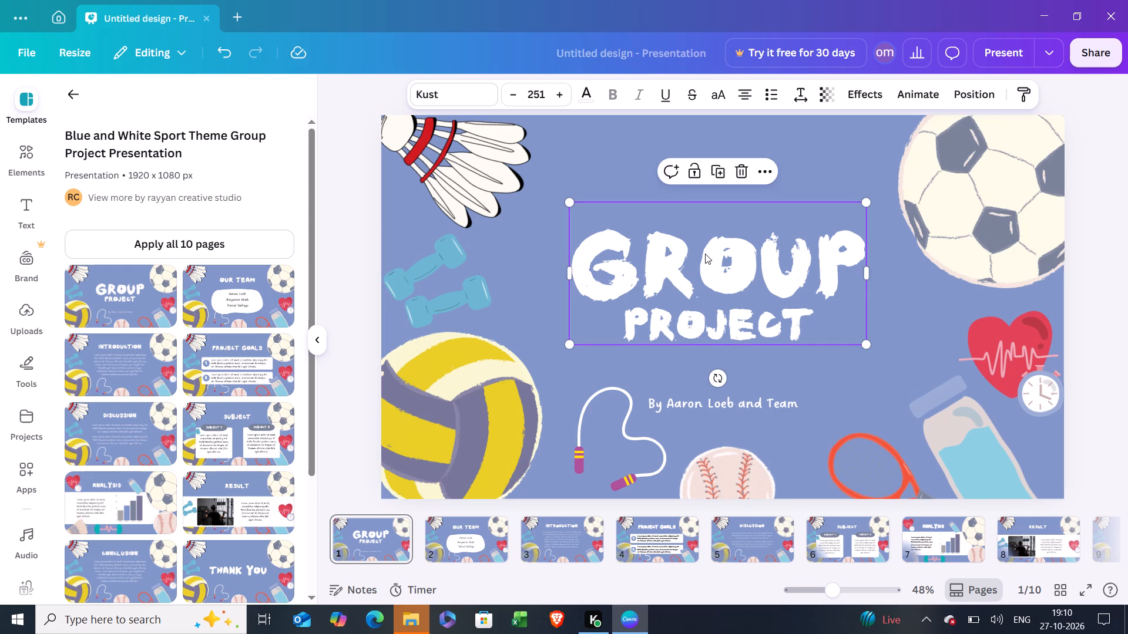
{"action": "left_click", "coordinate": [705, 254]}
{"action": "key", "text": "BackSpace"}
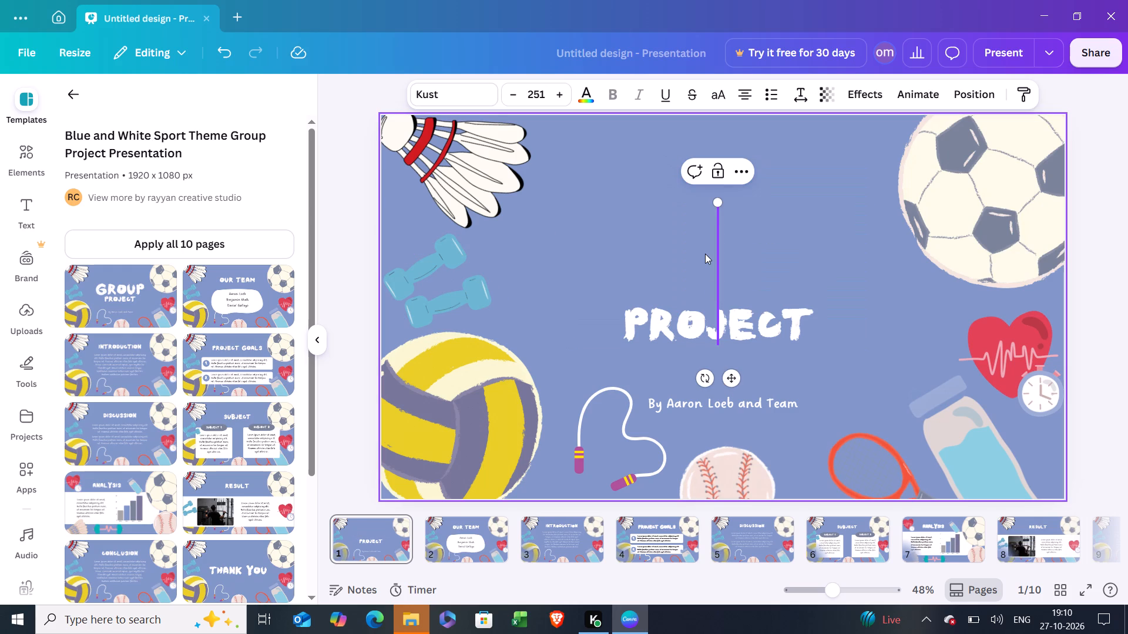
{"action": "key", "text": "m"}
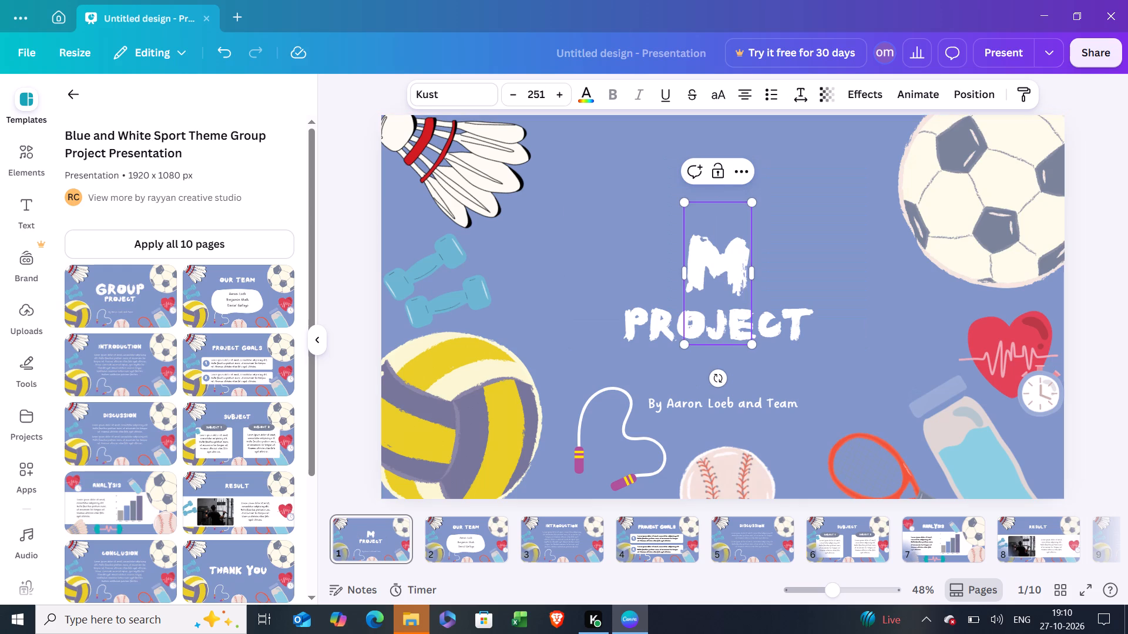
{"action": "key", "text": "BackSpace"}
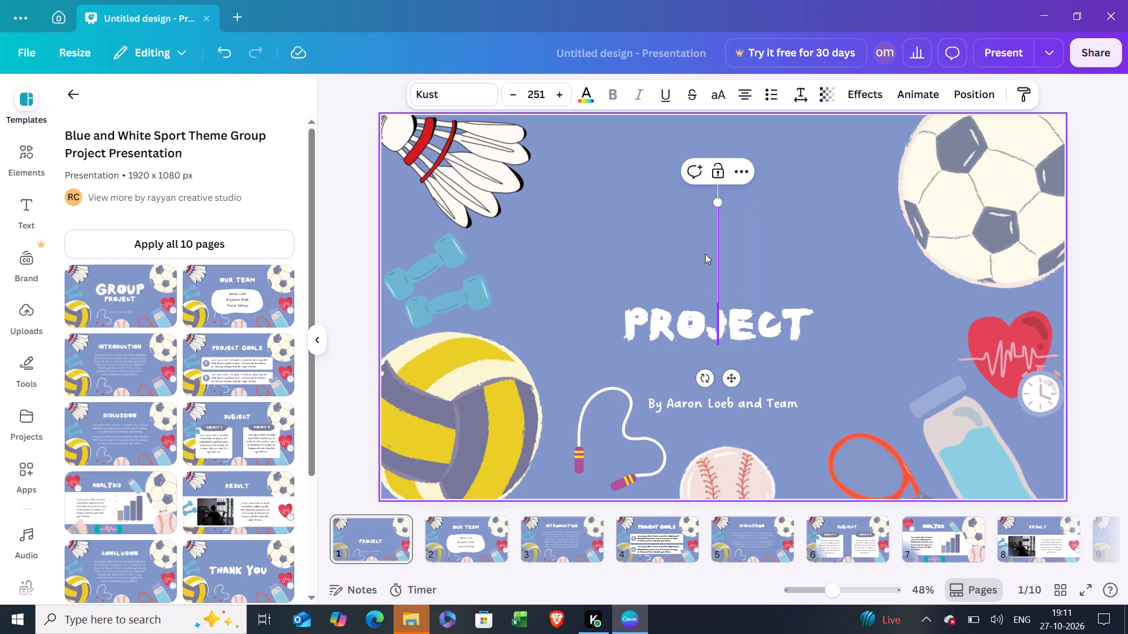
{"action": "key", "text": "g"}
{"action": "key", "text": "BackSpace"}
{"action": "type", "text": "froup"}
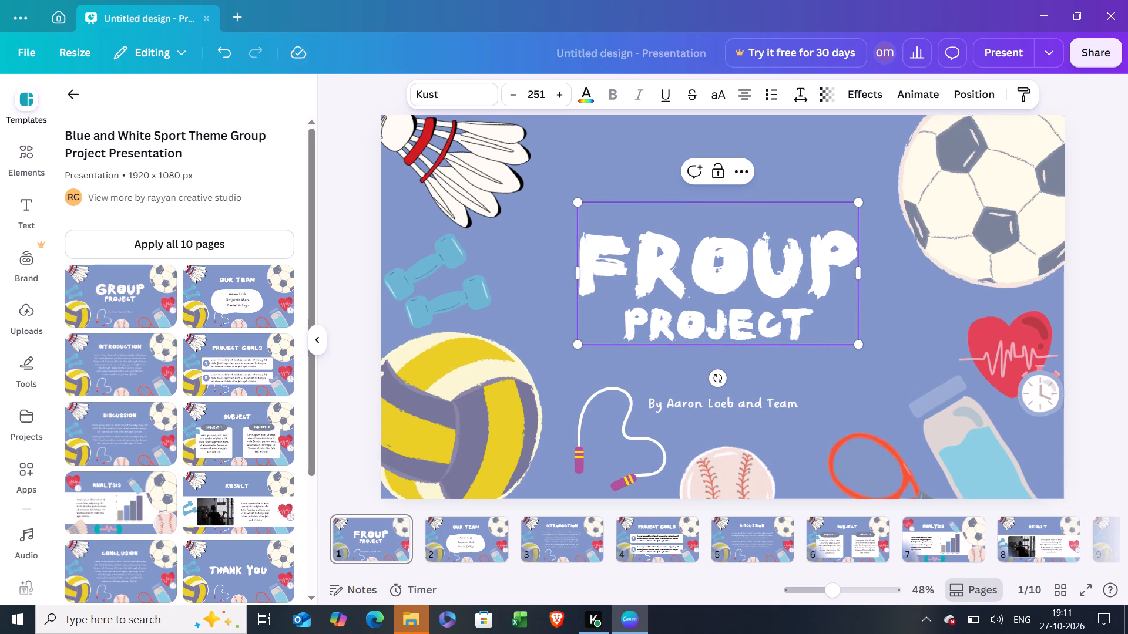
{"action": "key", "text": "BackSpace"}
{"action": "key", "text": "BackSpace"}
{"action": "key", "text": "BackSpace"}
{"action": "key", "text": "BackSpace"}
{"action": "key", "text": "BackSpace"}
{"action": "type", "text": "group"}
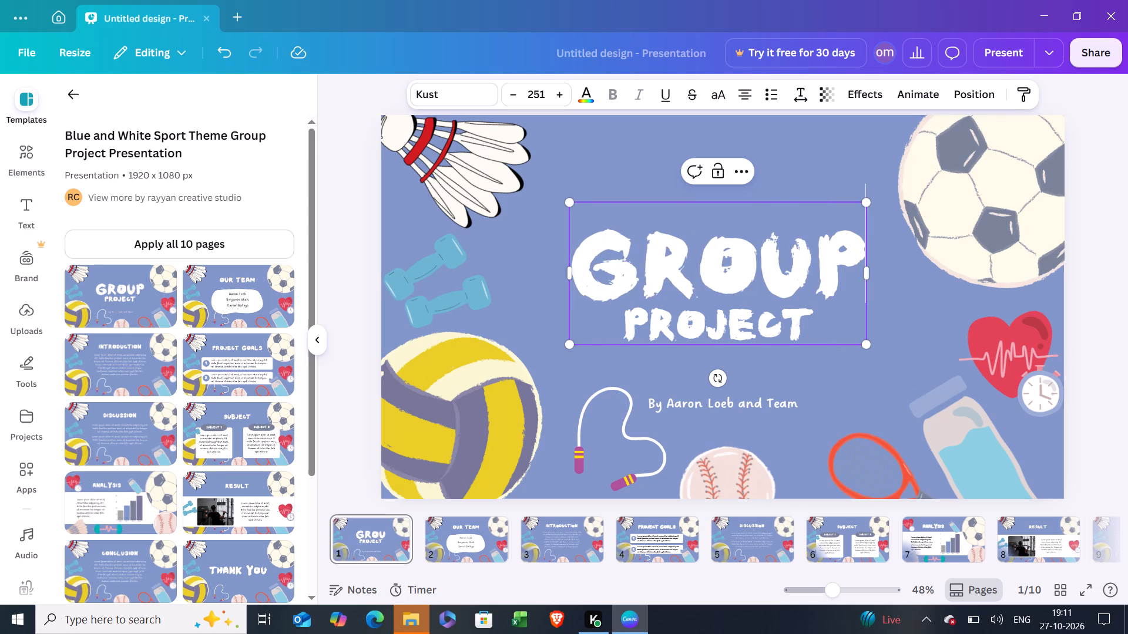
{"action": "left_click", "coordinate": [705, 316]}
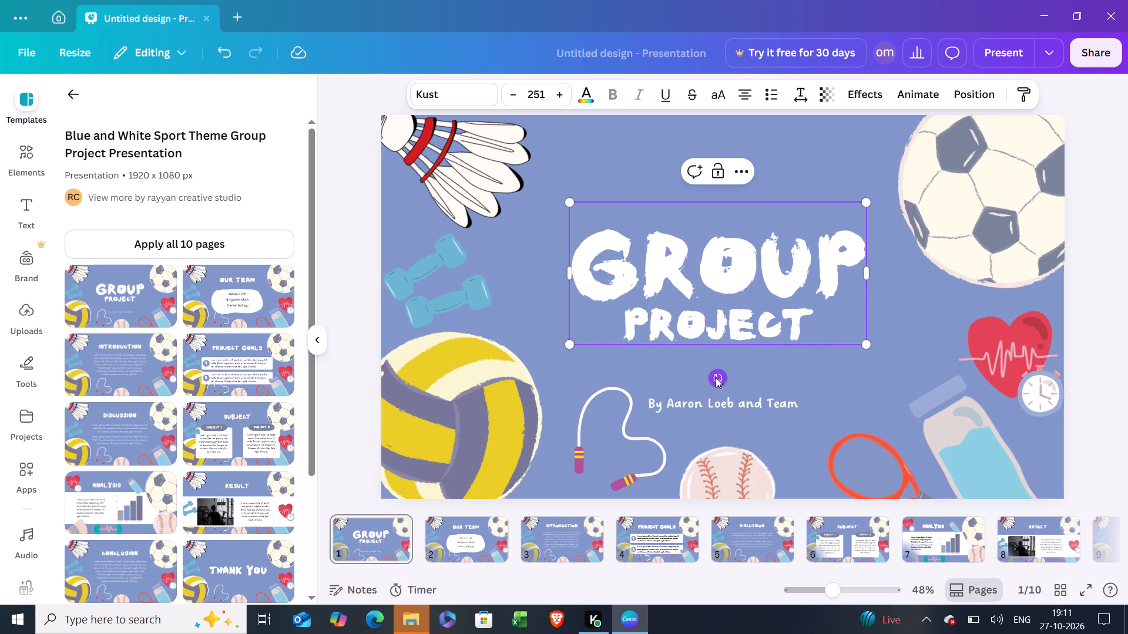
{"action": "left_click", "coordinate": [694, 364]}
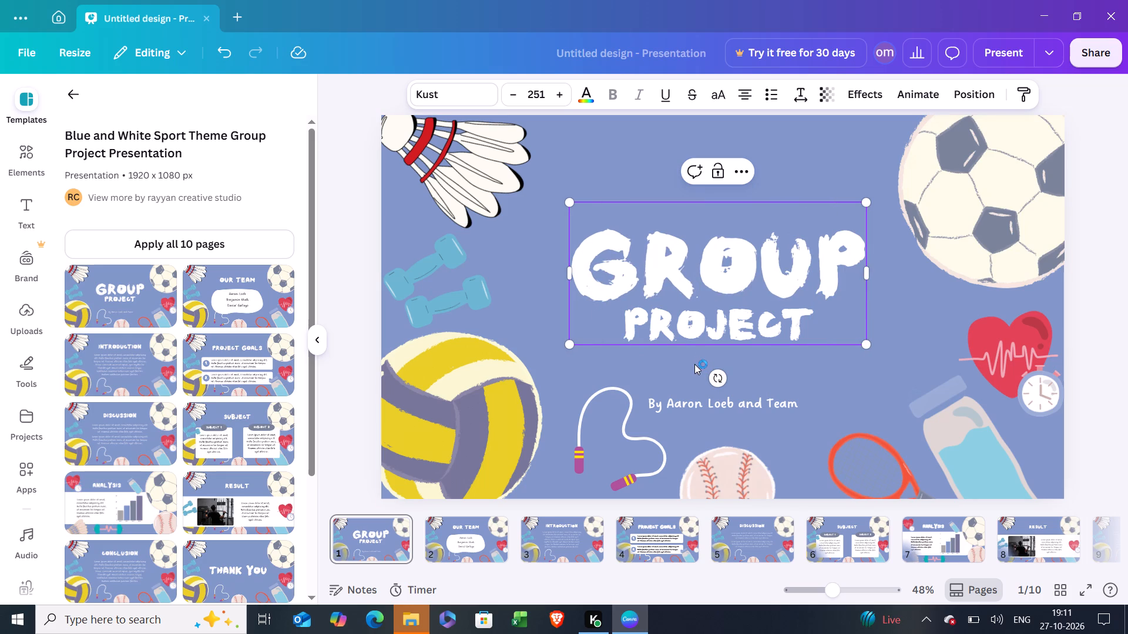
{"action": "left_click", "coordinate": [689, 365]}
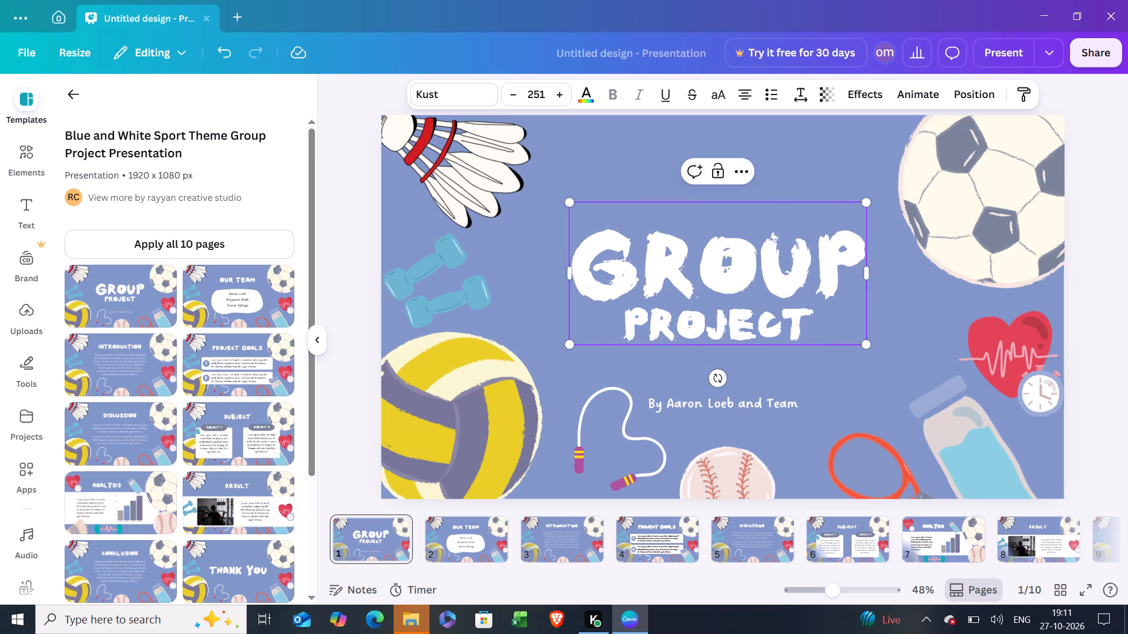
{"action": "left_click", "coordinate": [679, 334]}
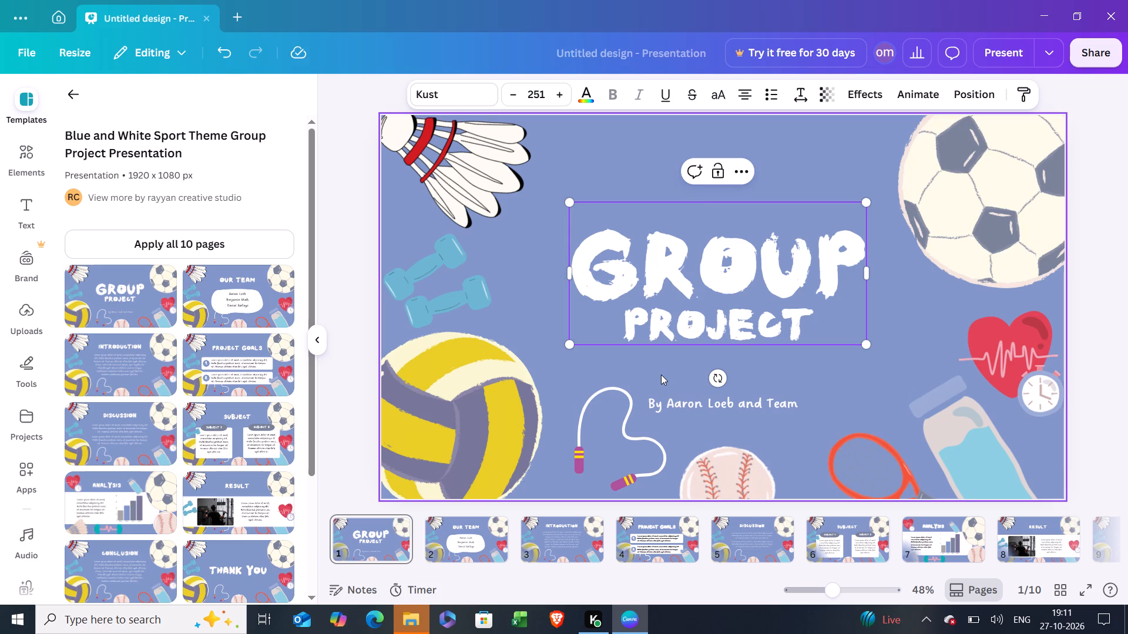
{"action": "left_click", "coordinate": [661, 375]}
{"action": "key", "text": "Down"}
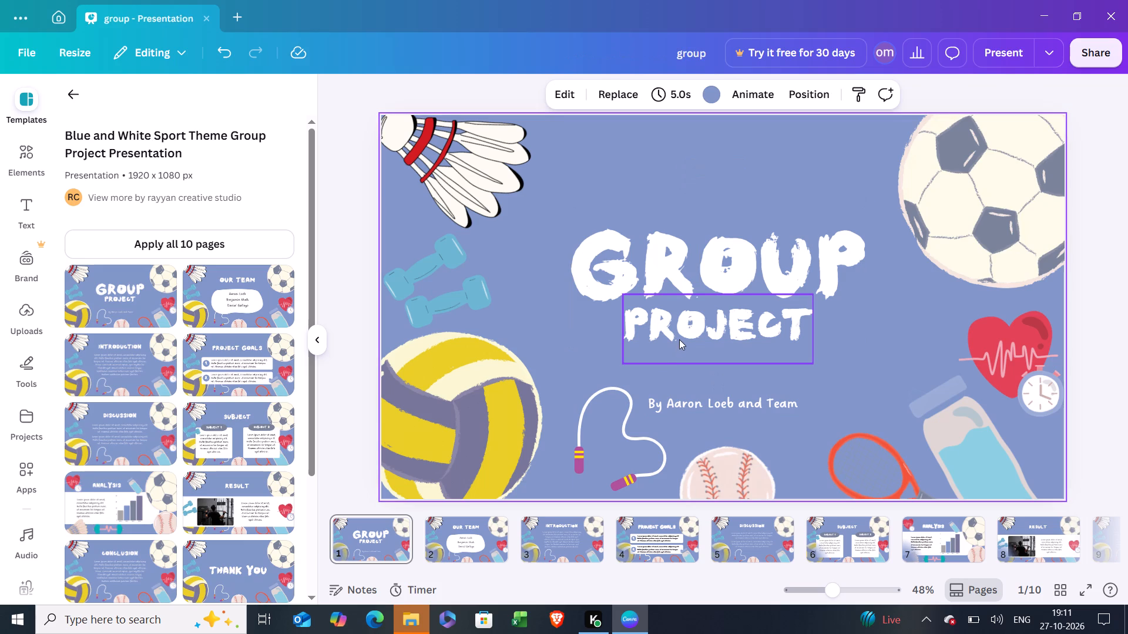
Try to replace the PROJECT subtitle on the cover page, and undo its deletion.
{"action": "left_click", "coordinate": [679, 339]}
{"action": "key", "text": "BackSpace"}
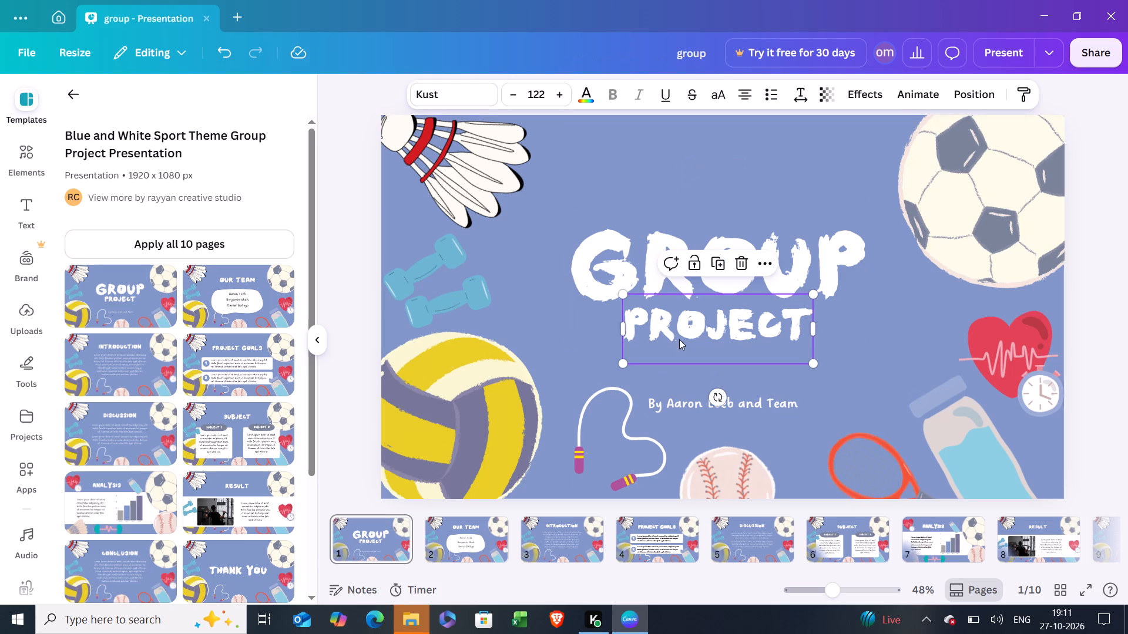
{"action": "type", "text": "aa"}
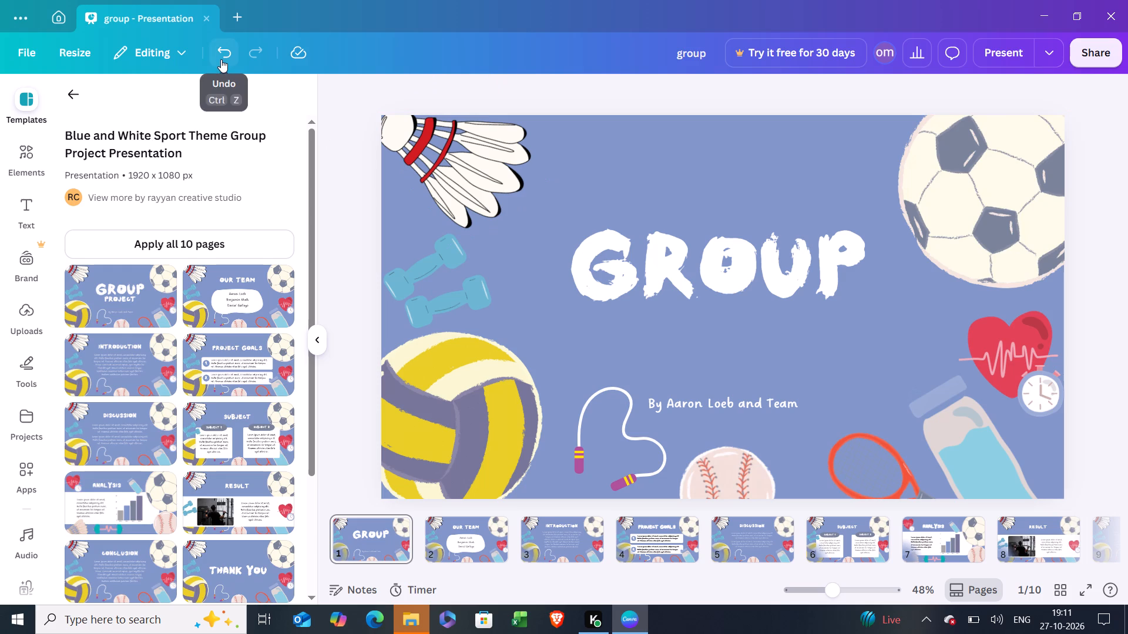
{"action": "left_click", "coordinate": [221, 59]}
Replace the PROJECT subtitle on the cover page with "Spikers".
{"action": "left_click", "coordinate": [674, 321]}
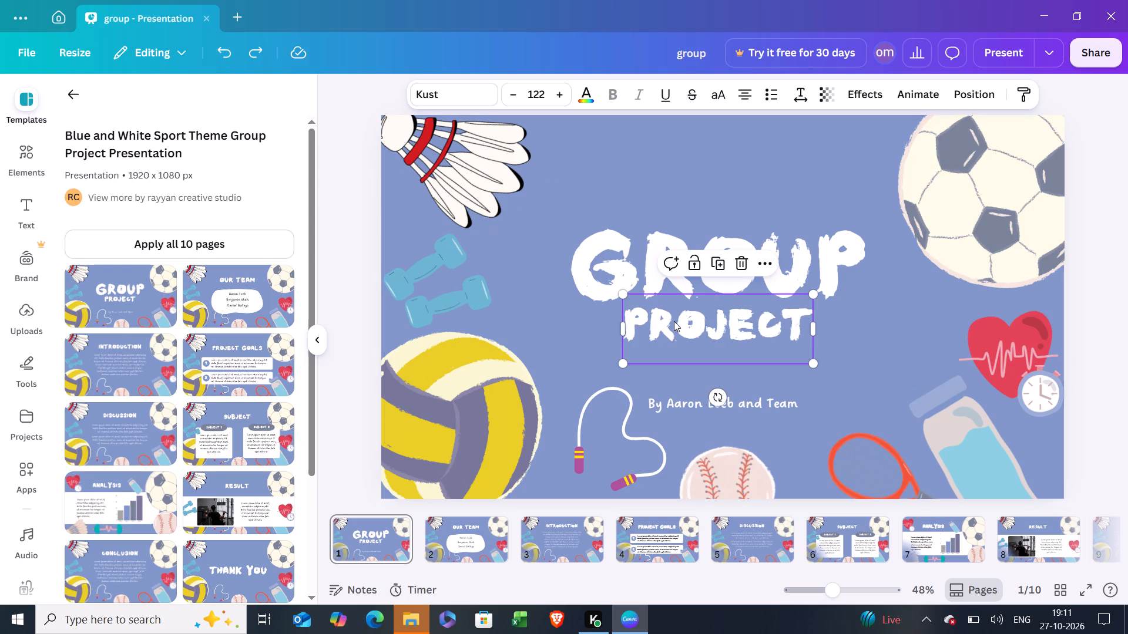
{"action": "double_click", "coordinate": [747, 327]}
{"action": "key", "text": "BackSpace"}
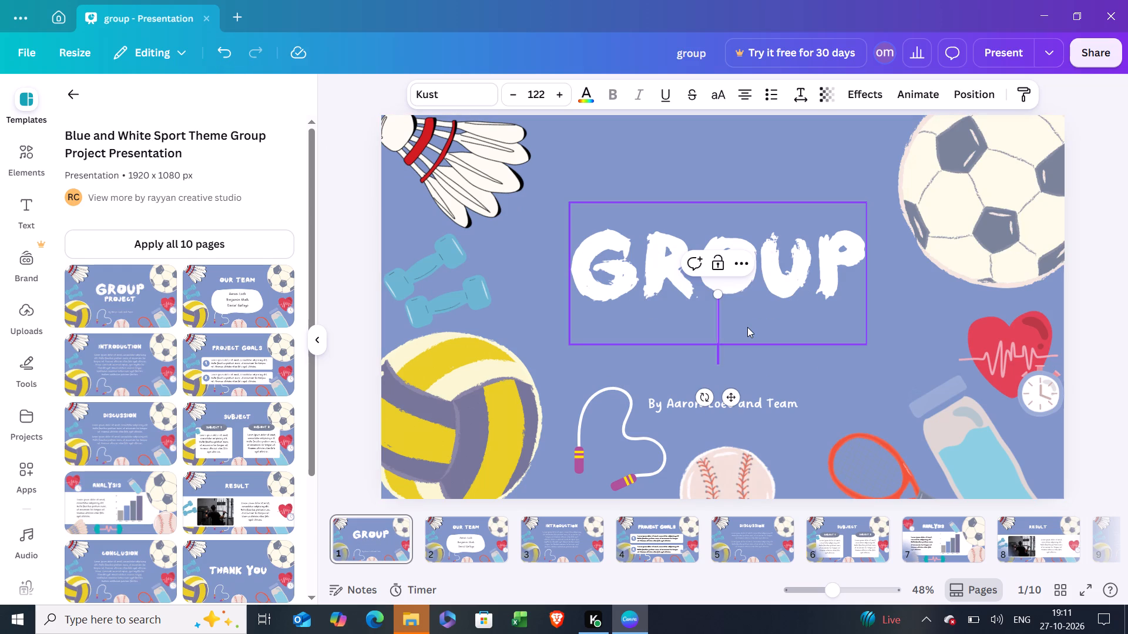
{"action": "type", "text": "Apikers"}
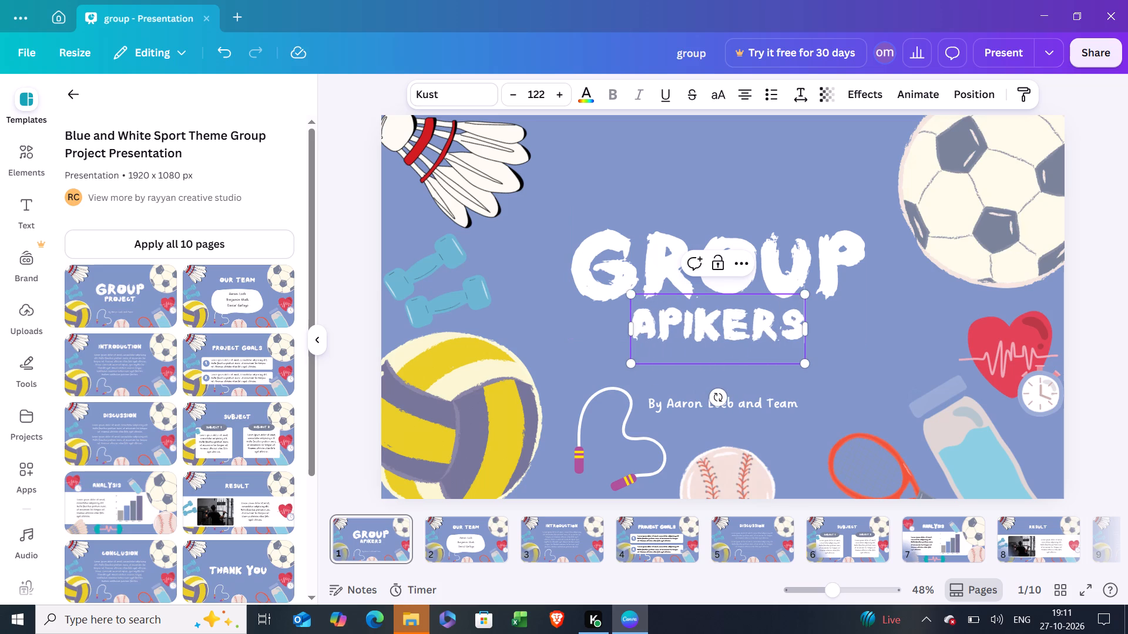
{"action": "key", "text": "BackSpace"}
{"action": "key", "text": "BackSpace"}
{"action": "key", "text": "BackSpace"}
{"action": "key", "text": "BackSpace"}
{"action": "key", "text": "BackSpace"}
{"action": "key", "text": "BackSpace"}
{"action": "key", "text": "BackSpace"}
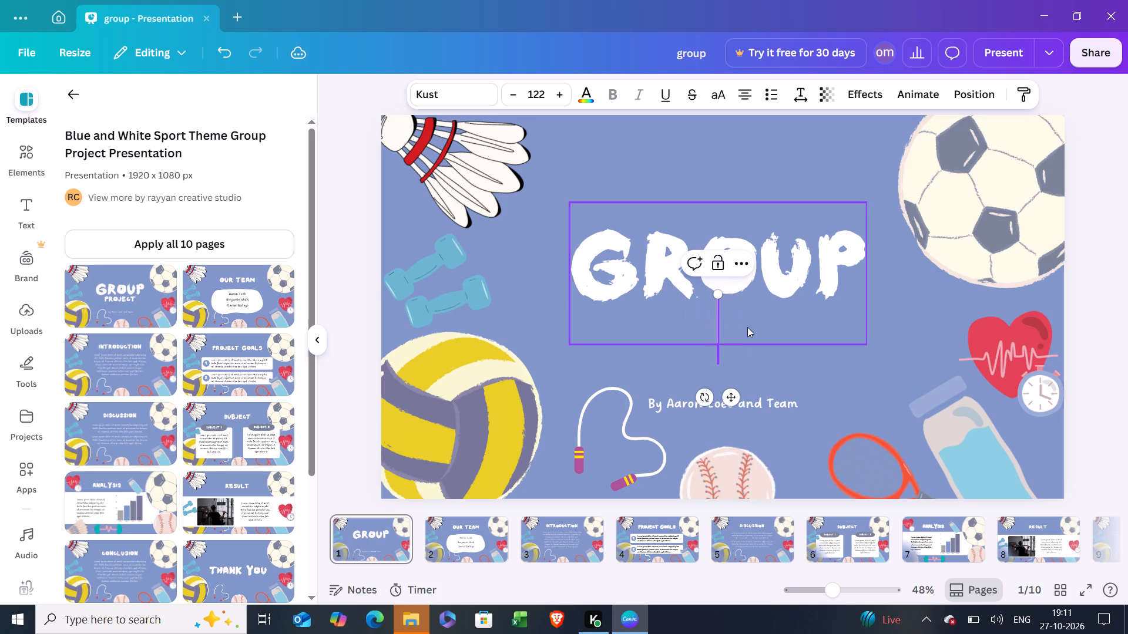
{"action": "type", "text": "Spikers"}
Replace the byline under the cover subtitle with "by" followed by the presenter's name.
{"action": "left_click", "coordinate": [699, 410]}
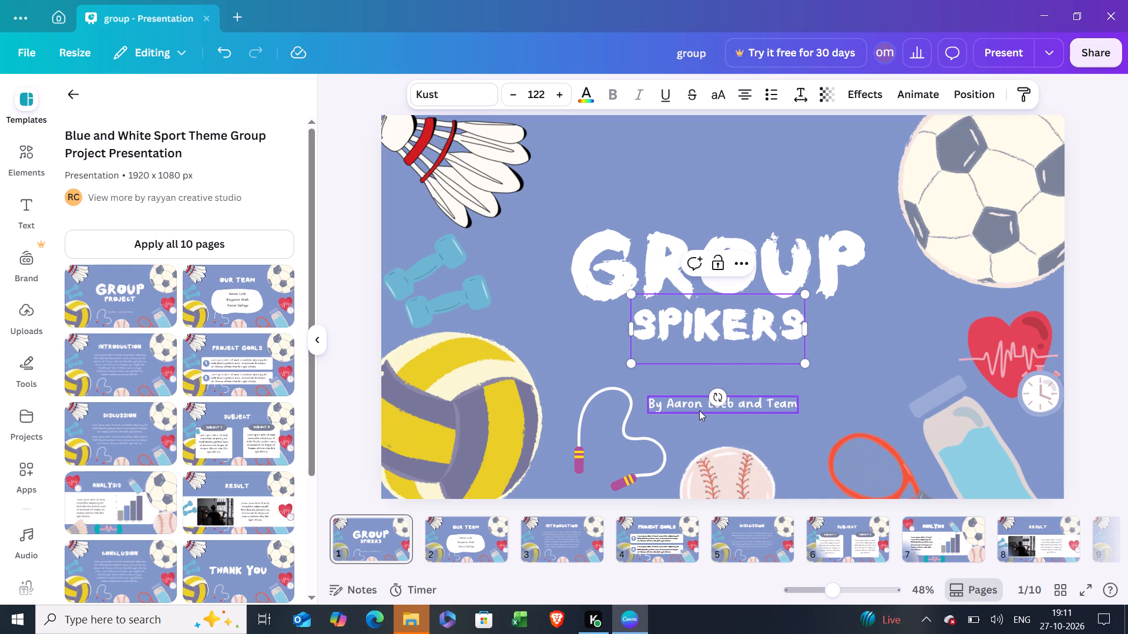
{"action": "left_click", "coordinate": [714, 409]}
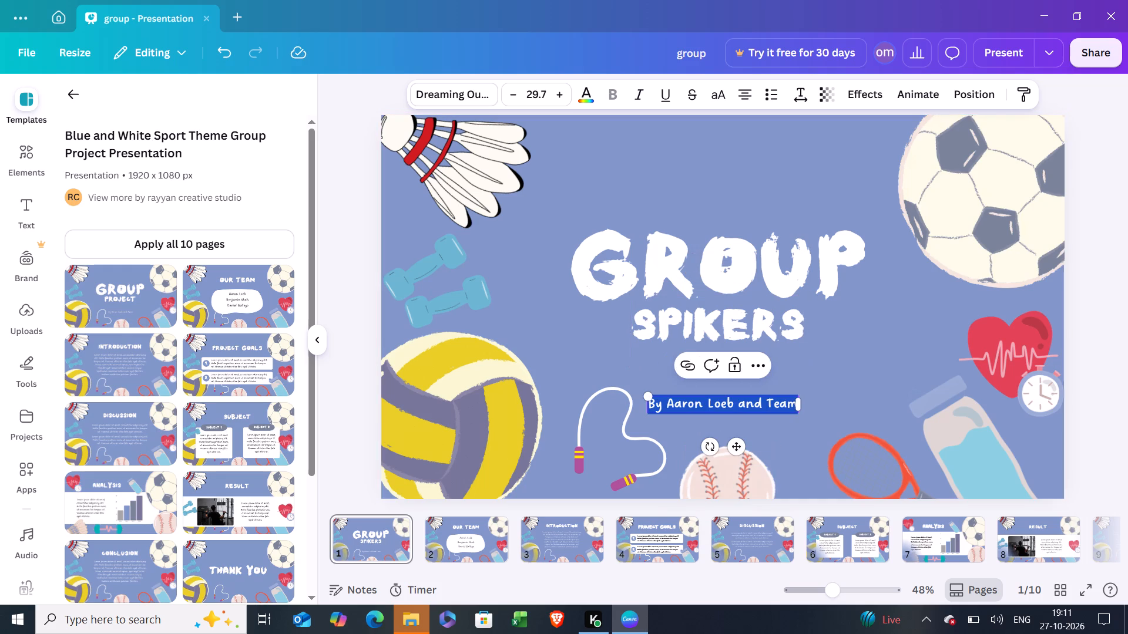
{"action": "key", "text": "BackSpace"}
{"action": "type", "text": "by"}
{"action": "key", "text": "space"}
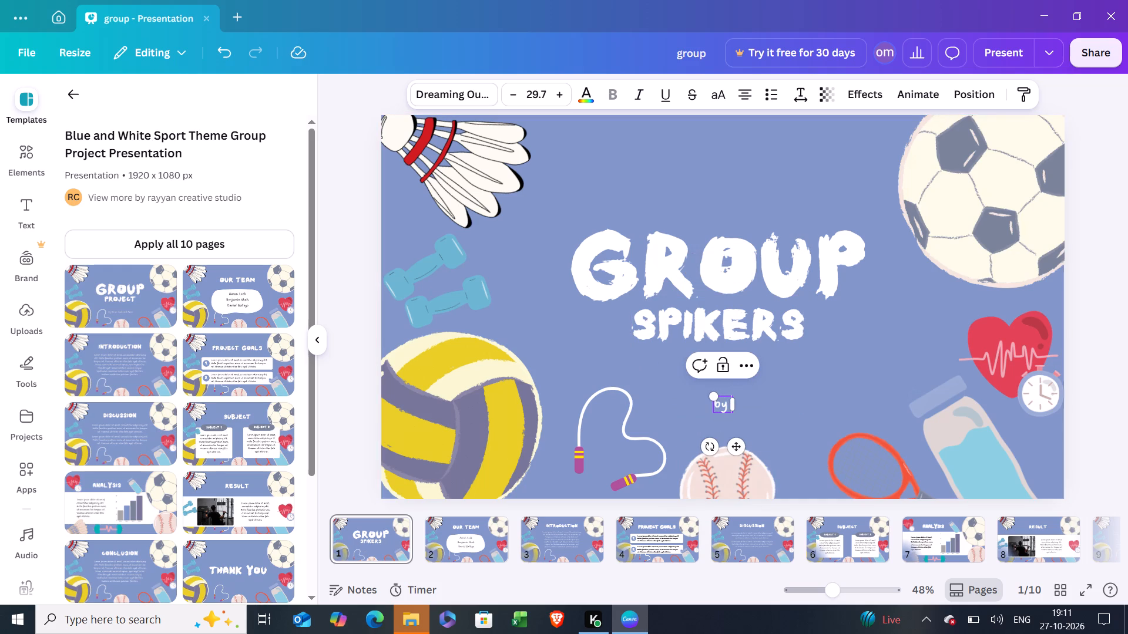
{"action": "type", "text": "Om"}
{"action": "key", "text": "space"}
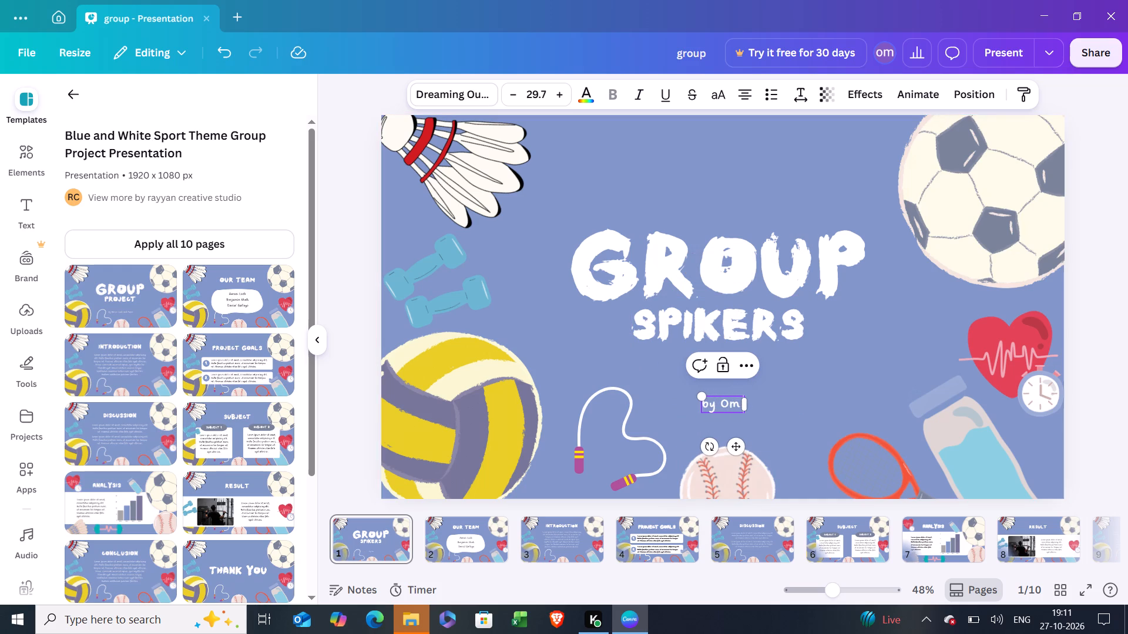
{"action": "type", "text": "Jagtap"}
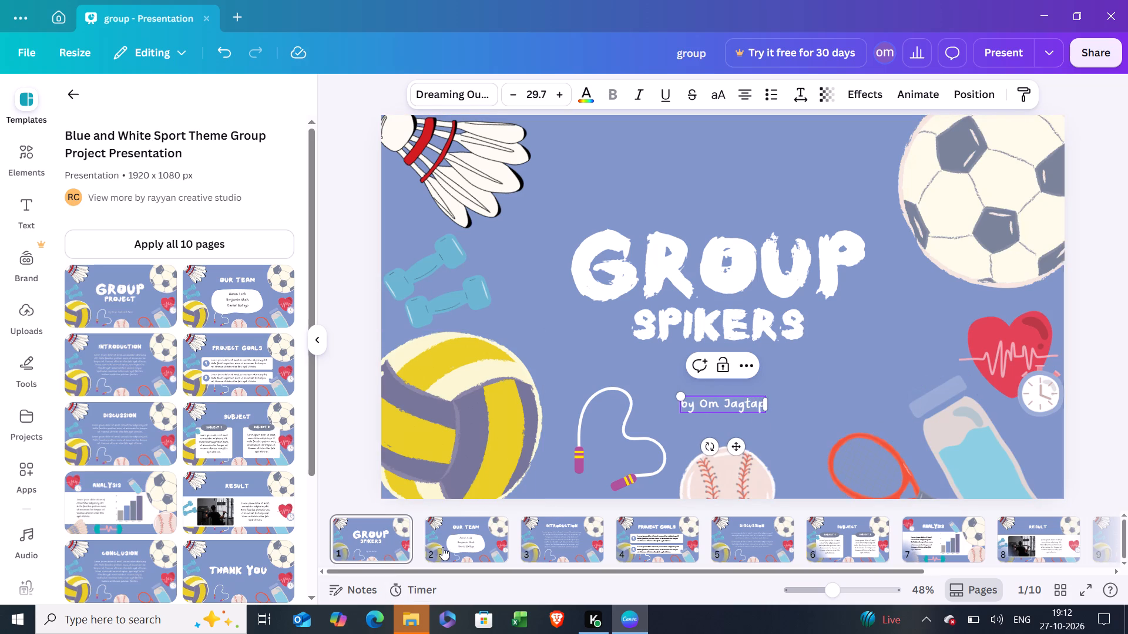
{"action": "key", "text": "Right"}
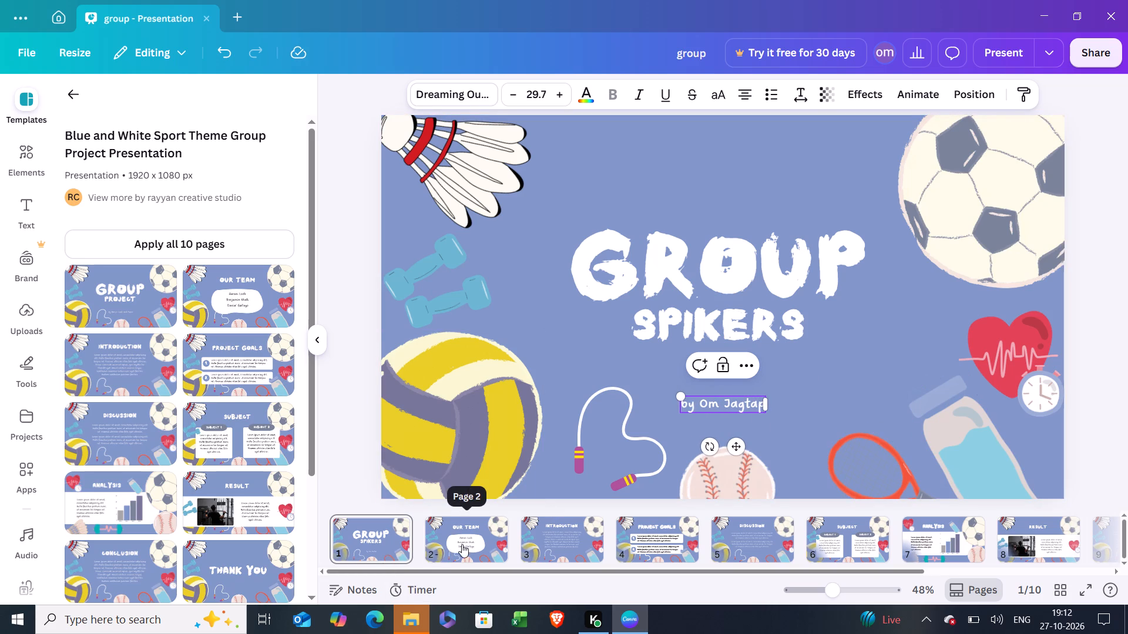
Replace the OUR TEAM heading on page 2 with "Team Members".
{"action": "left_click", "coordinate": [472, 543]}
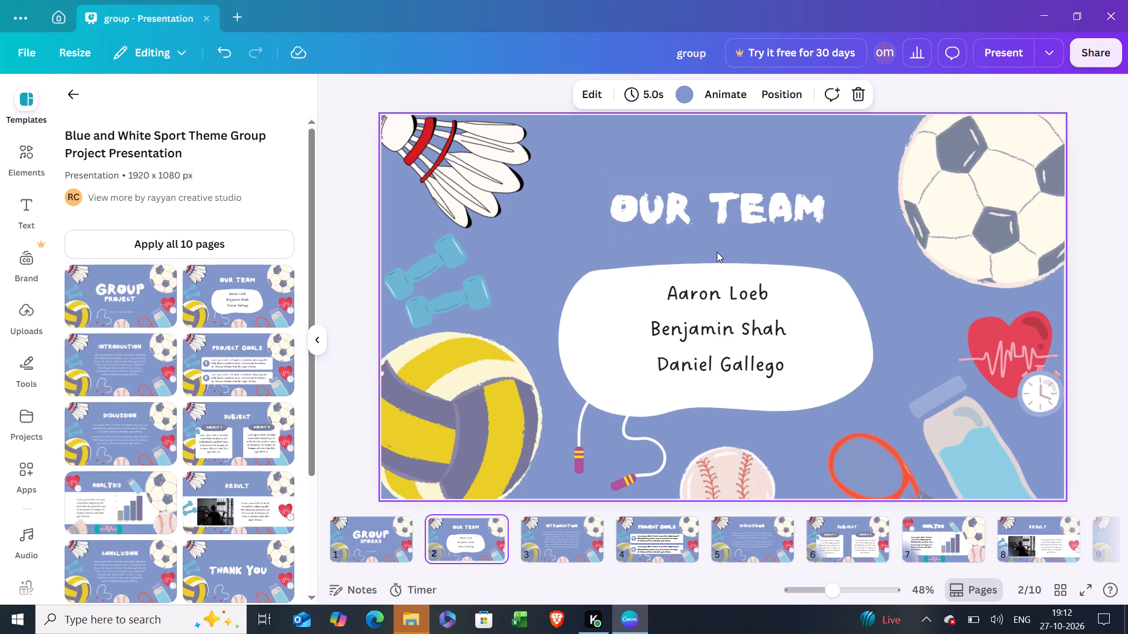
{"action": "double_click", "coordinate": [734, 219]}
{"action": "key", "text": "BackSpace"}
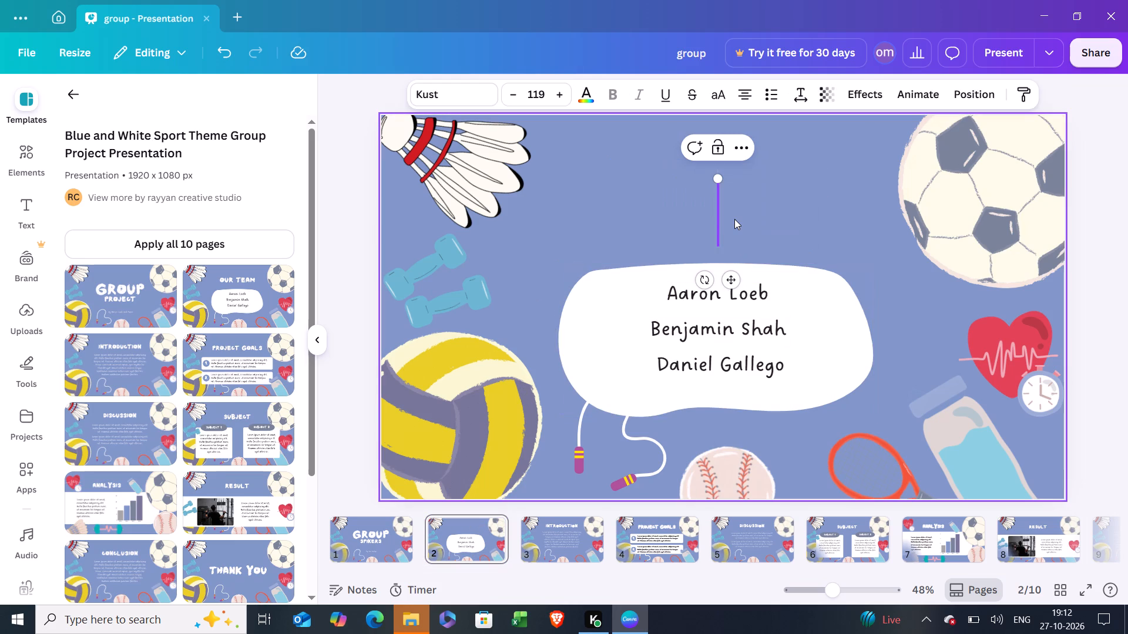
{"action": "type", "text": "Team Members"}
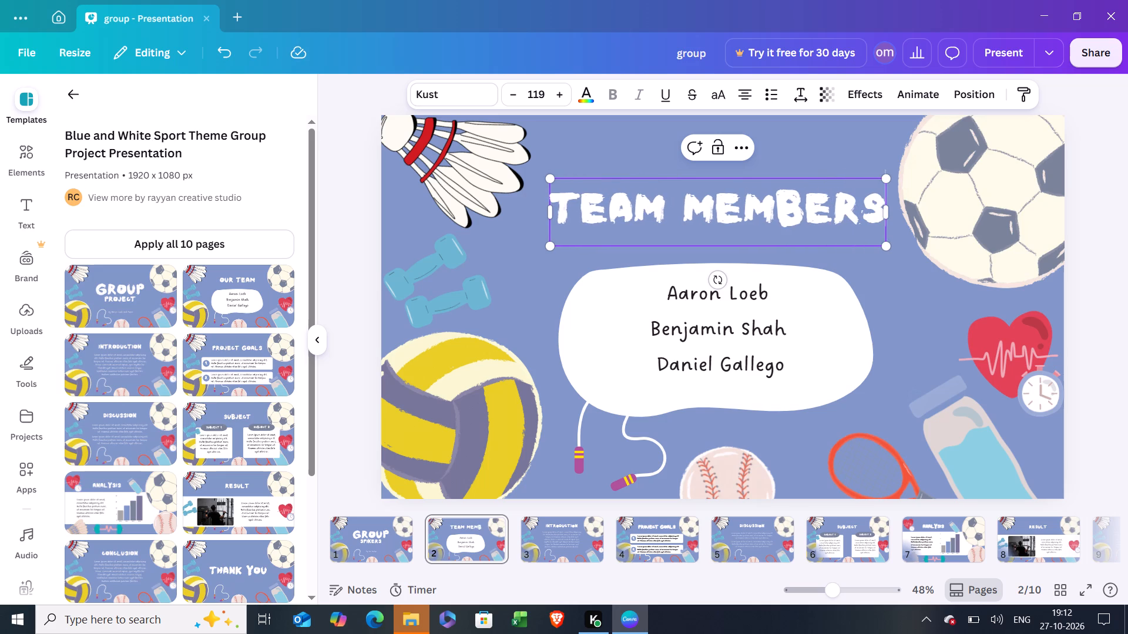
Replace the first placeholder name in the white box on page 2 with the first team member's full name.
{"action": "left_click", "coordinate": [756, 292]}
{"action": "double_click", "coordinate": [756, 292]}
{"action": "key", "text": "BackSpace"}
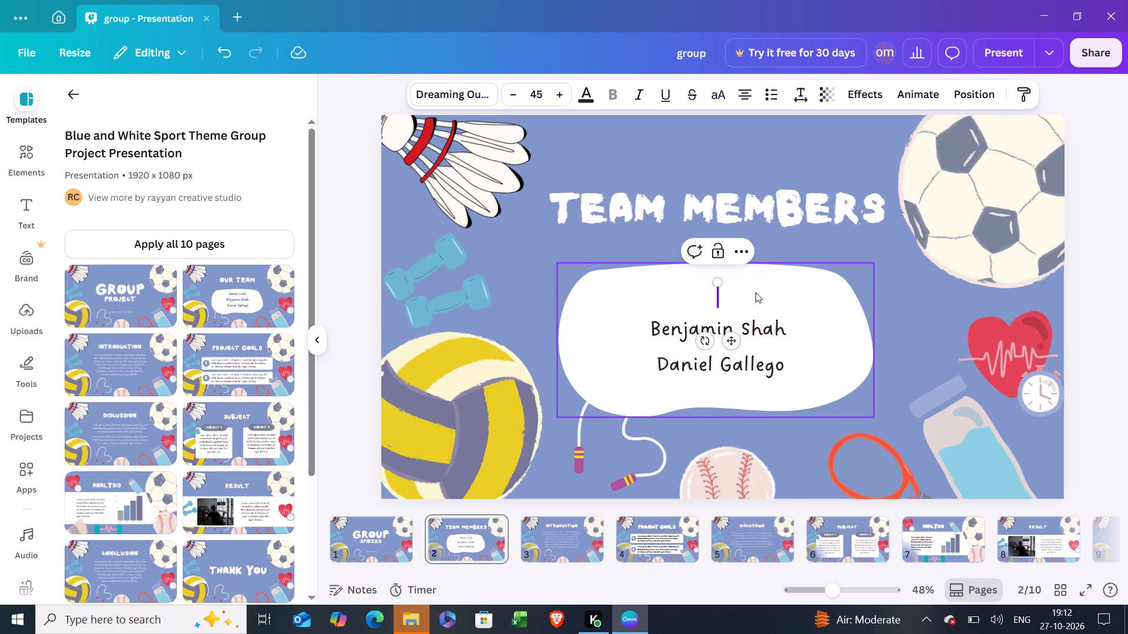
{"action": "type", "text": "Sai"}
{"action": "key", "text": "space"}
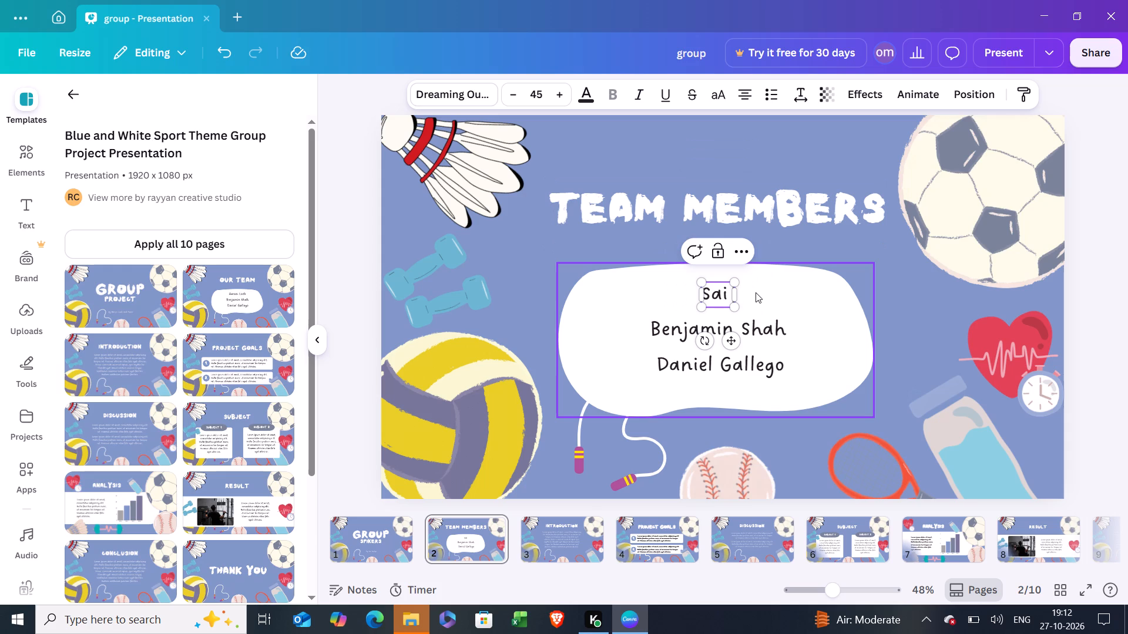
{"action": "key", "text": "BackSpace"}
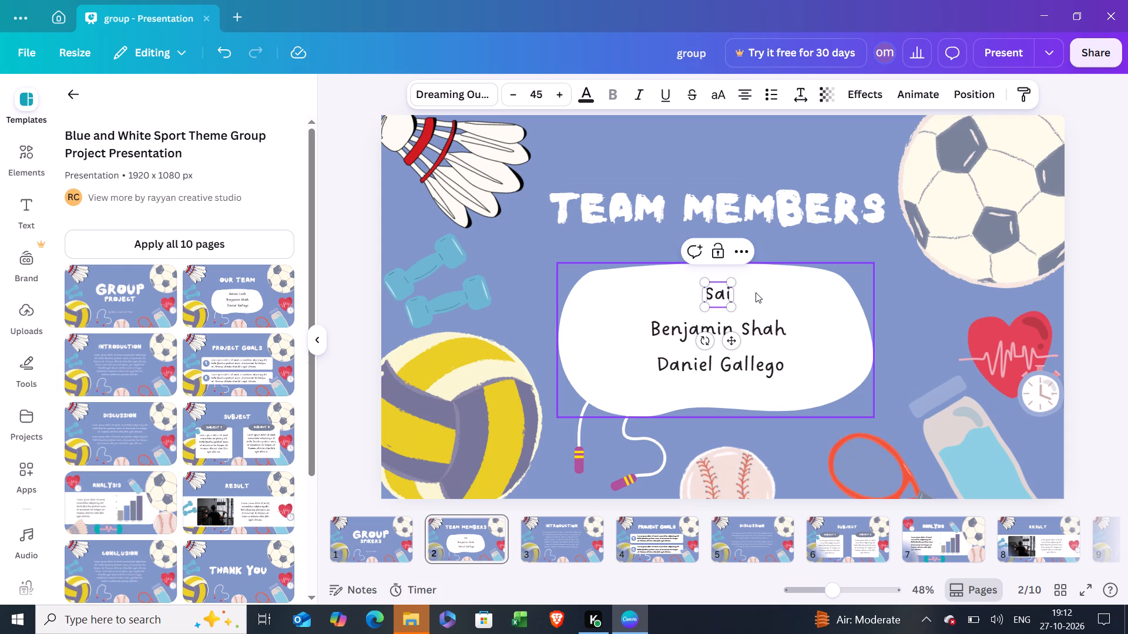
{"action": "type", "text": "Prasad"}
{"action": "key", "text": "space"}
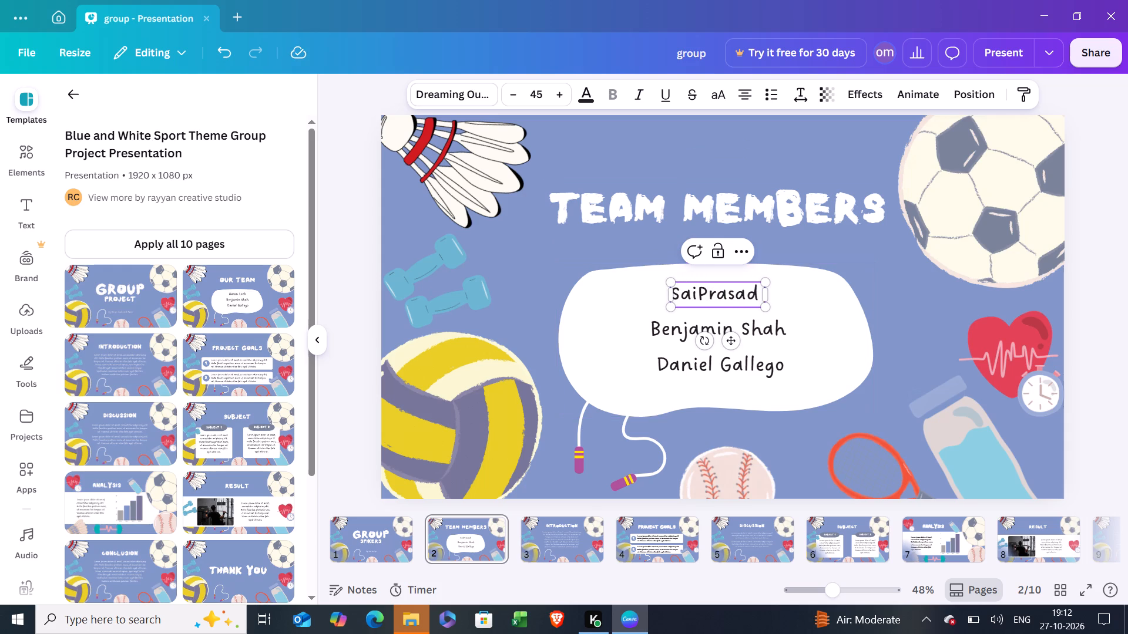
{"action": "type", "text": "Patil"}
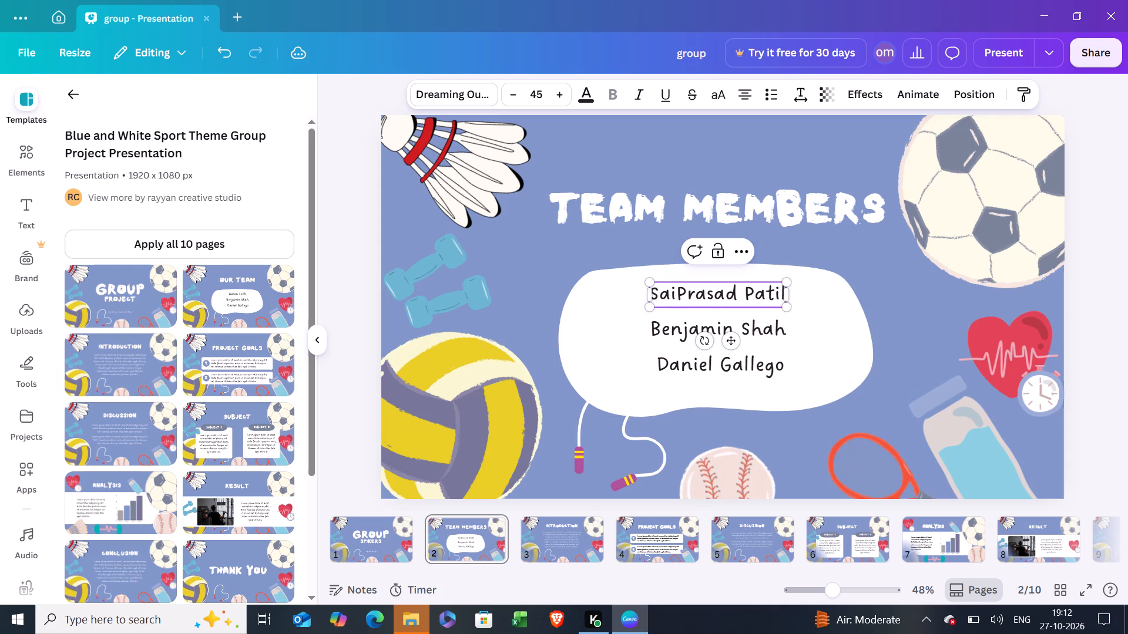
Replace the second and third placeholder names on page 2 with the other two team members' full names.
{"action": "double_click", "coordinate": [762, 329]}
{"action": "key", "text": "BackSpace"}
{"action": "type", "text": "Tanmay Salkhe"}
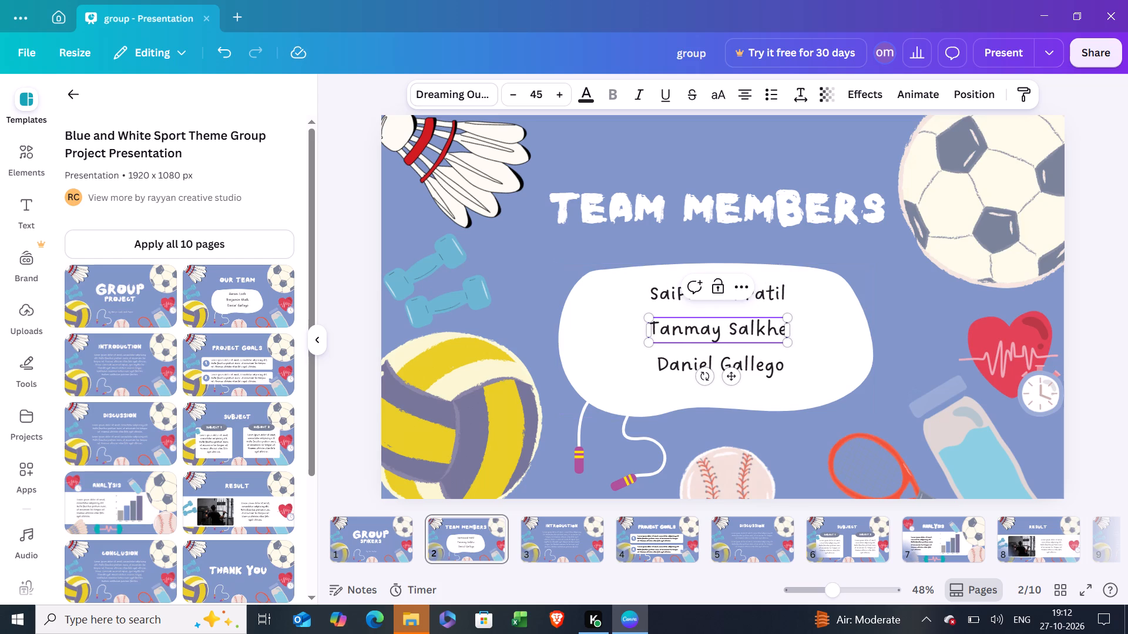
{"action": "double_click", "coordinate": [763, 359]}
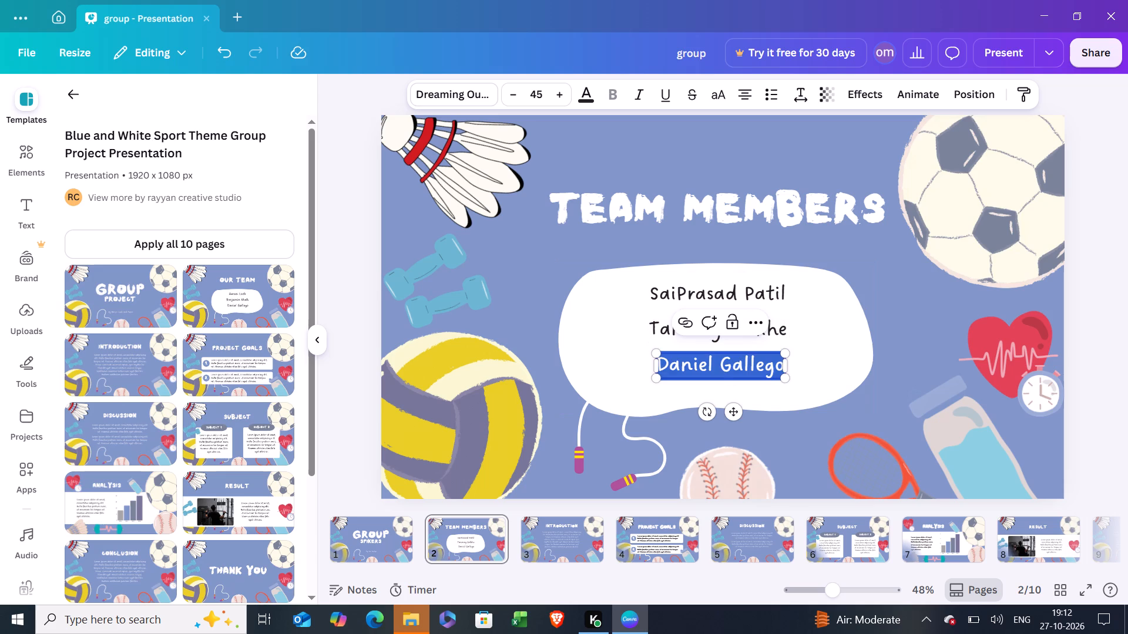
{"action": "key", "text": "BackSpace"}
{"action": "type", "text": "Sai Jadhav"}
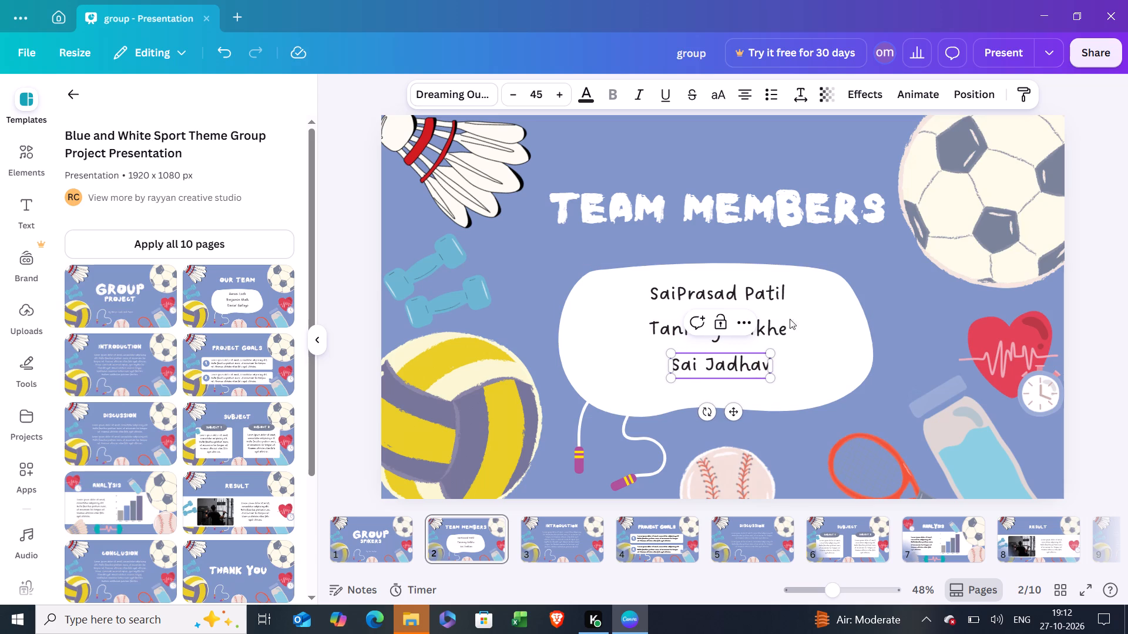
Retype the heading on page 3 as "Introduction", including its initial letter.
{"action": "left_click", "coordinate": [559, 541]}
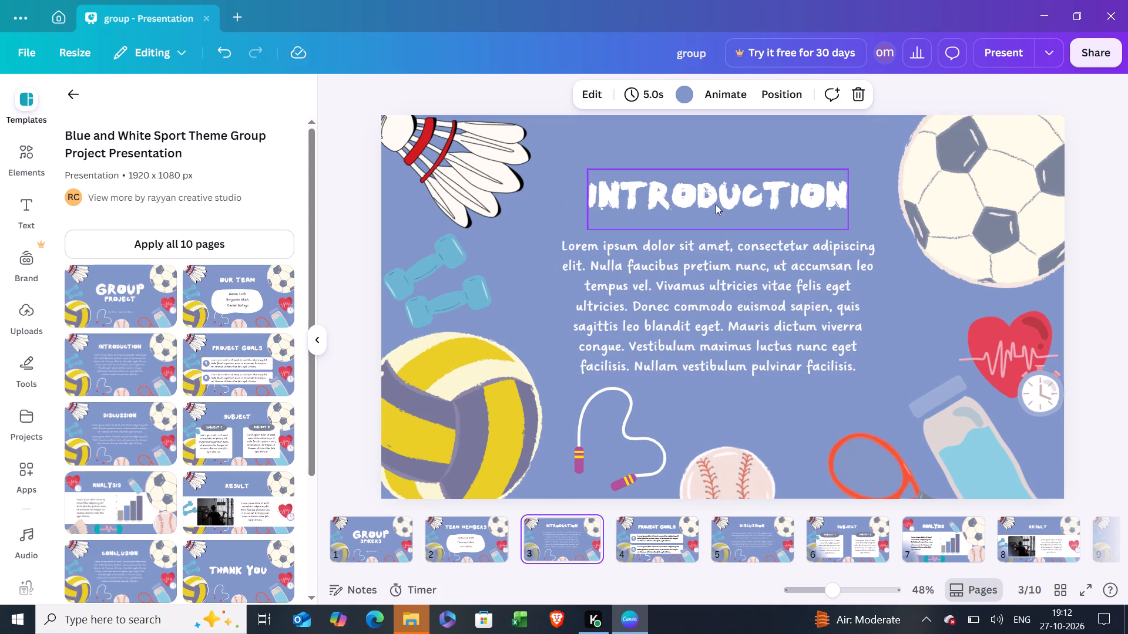
{"action": "double_click", "coordinate": [740, 186]}
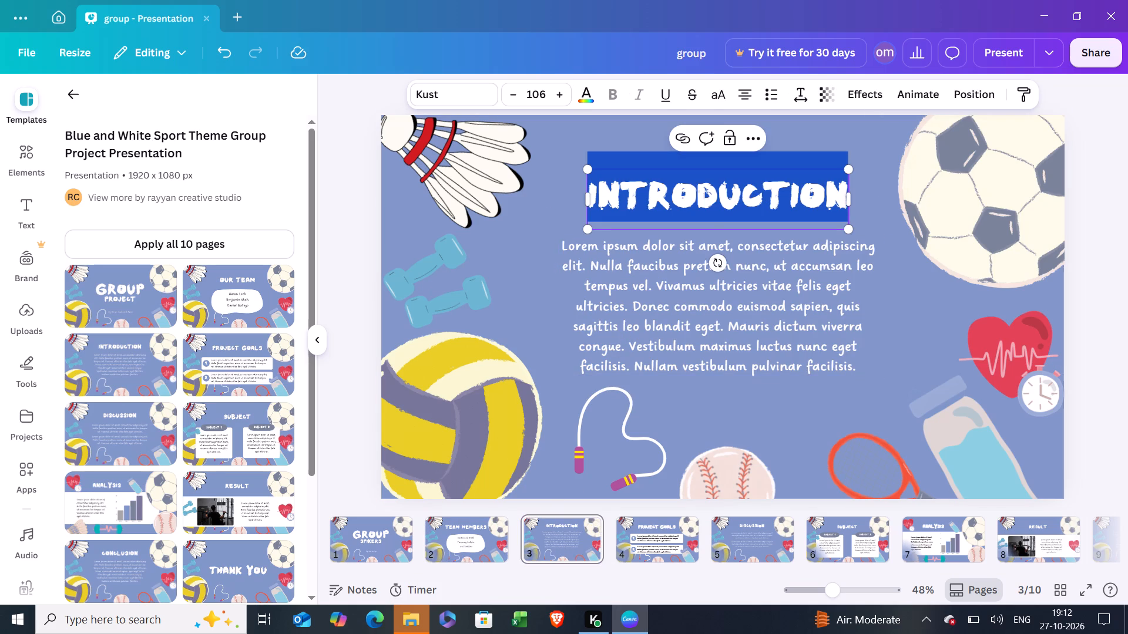
{"action": "key", "text": "BackSpace"}
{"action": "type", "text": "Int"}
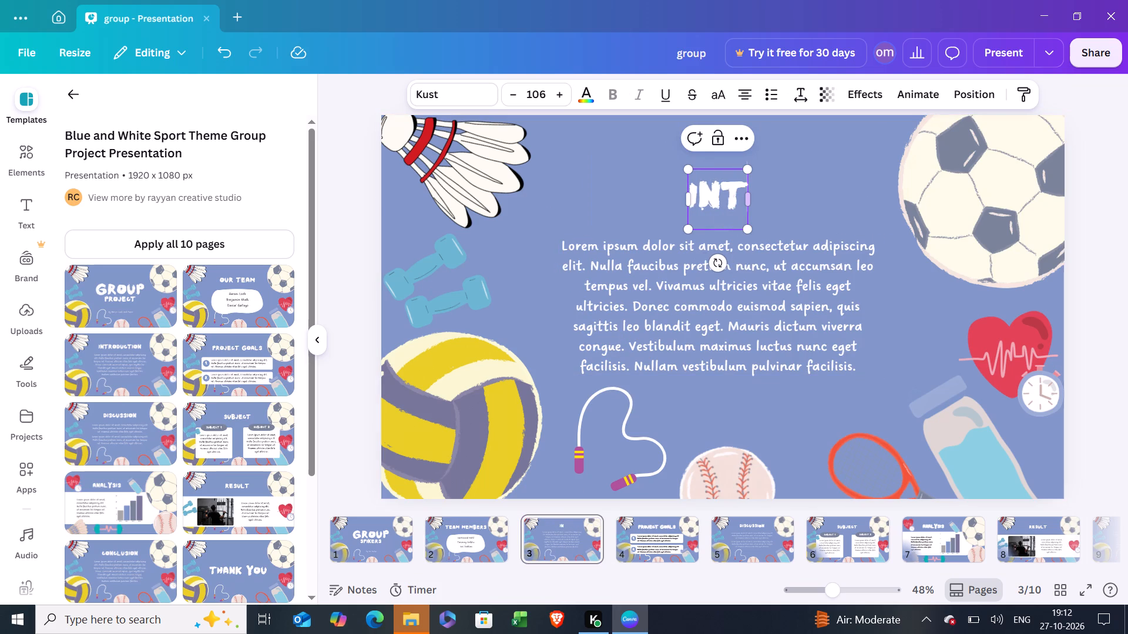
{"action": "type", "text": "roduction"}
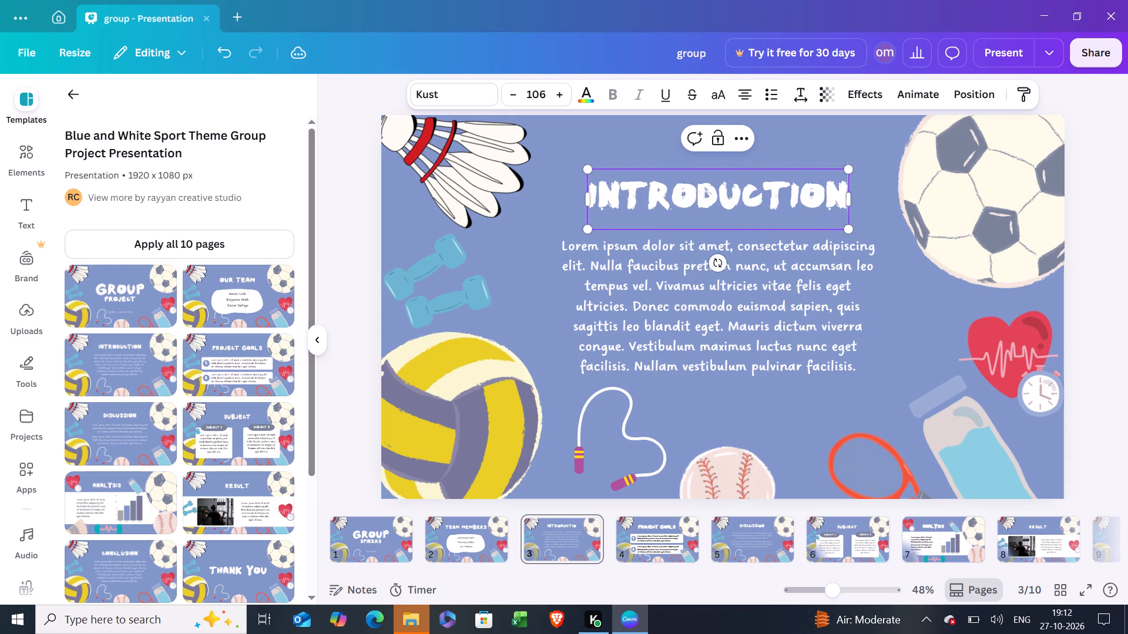
{"action": "left_click", "coordinate": [596, 198]}
{"action": "key", "text": "BackSpace"}
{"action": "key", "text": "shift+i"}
{"action": "key", "text": "BackSpace"}
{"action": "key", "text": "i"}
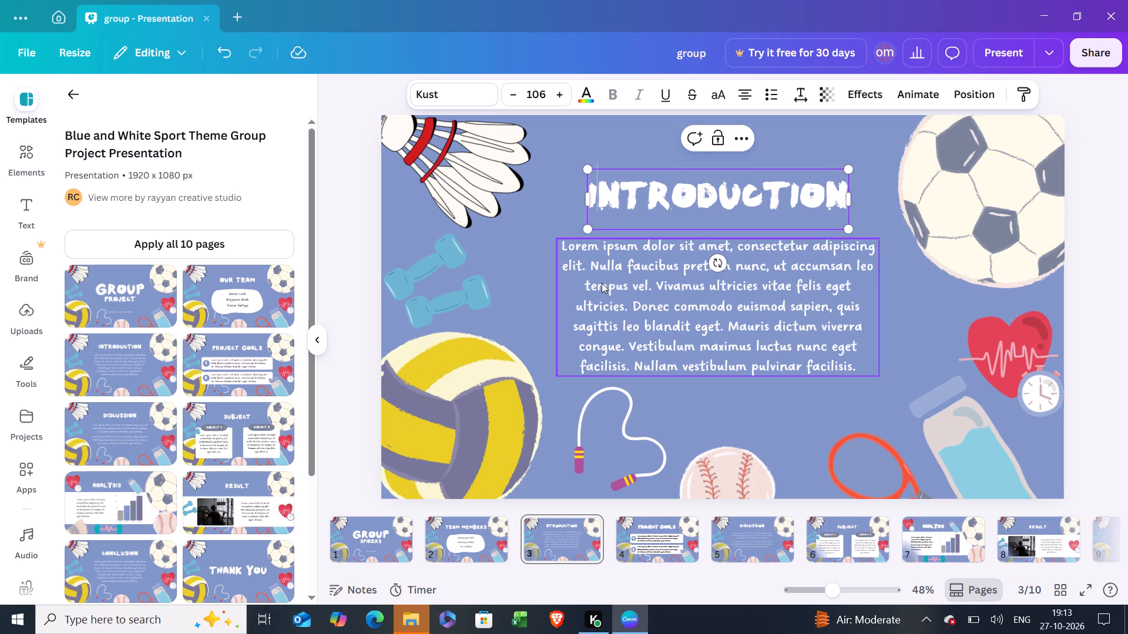
Clear the placeholder paragraph under the Introduction heading on page 3 and start its replacement text with "S".
{"action": "left_click", "coordinate": [619, 249]}
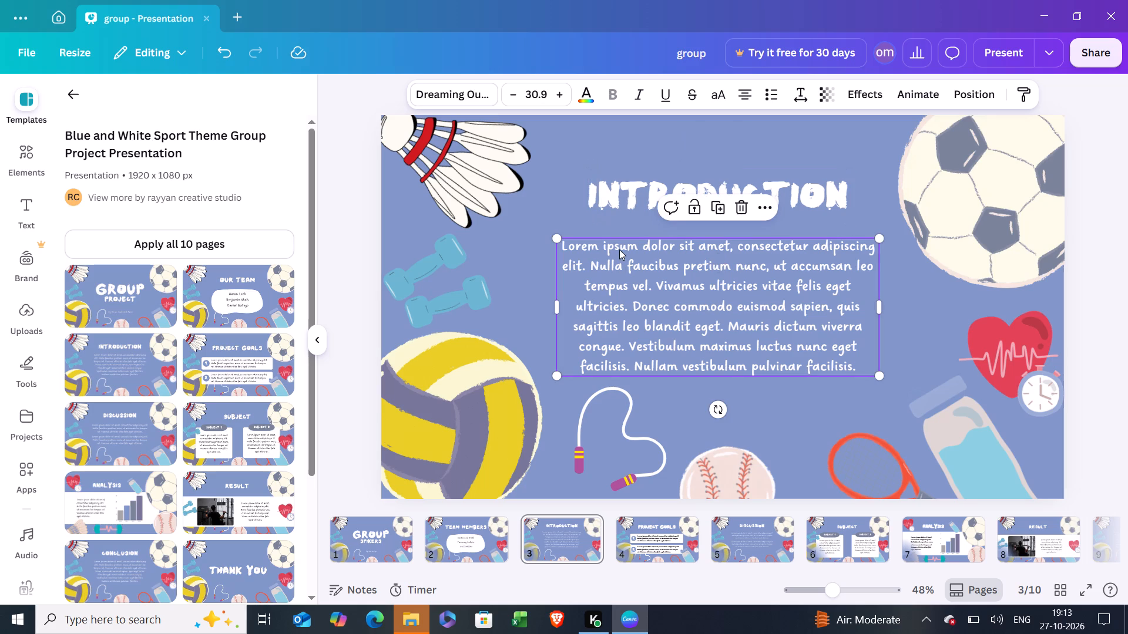
{"action": "double_click", "coordinate": [619, 249]}
{"action": "left_click", "coordinate": [619, 249]}
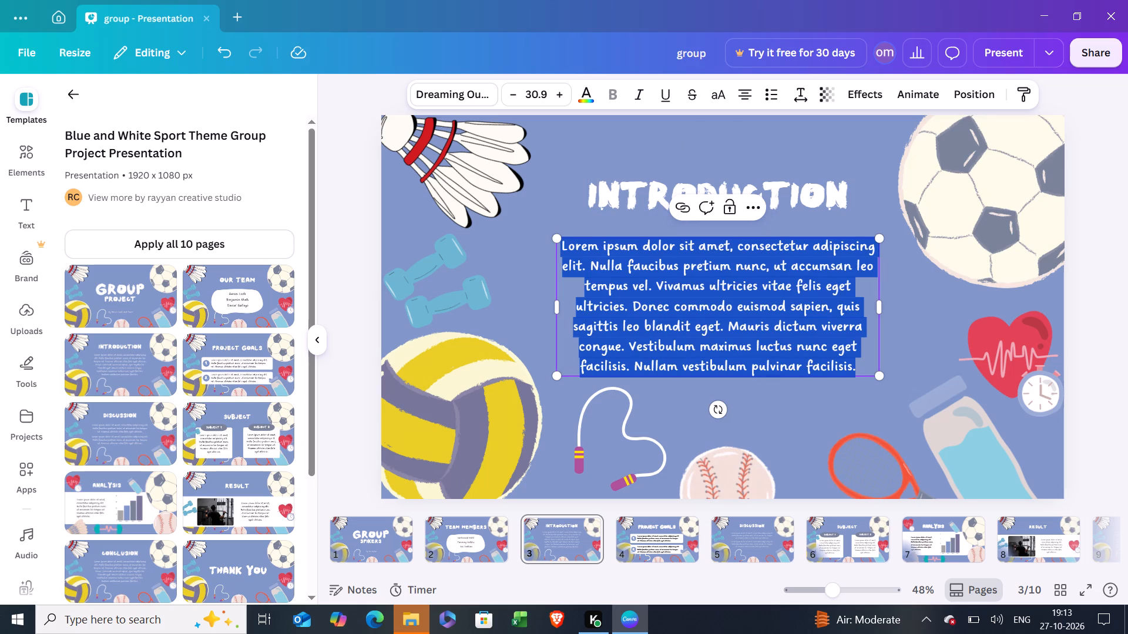
{"action": "key", "text": "BackSpace"}
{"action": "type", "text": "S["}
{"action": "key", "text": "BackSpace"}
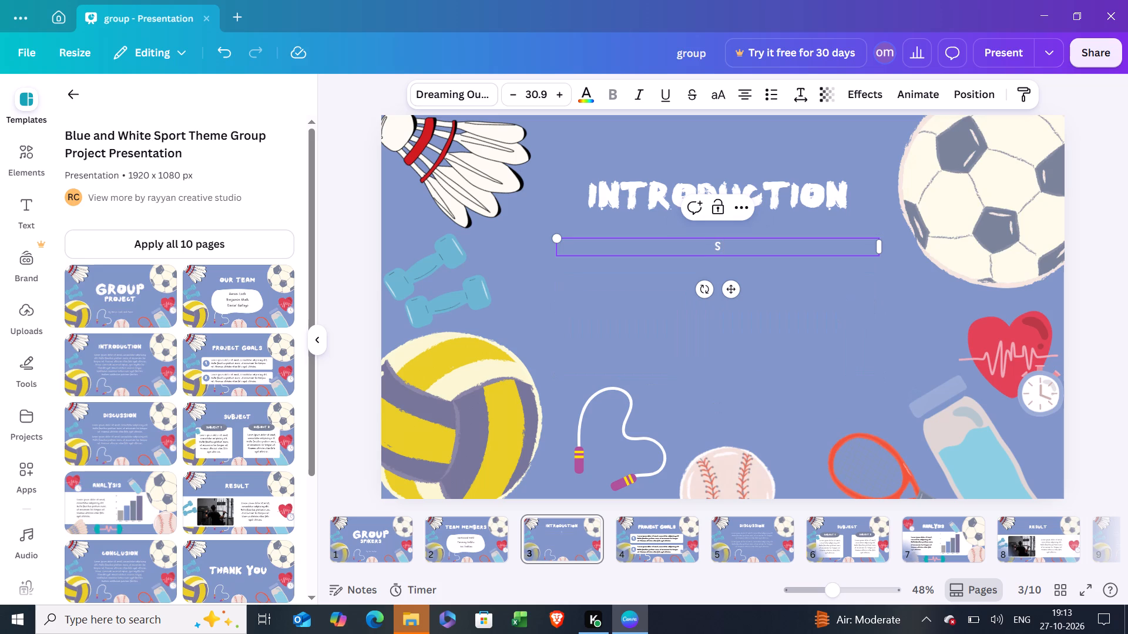
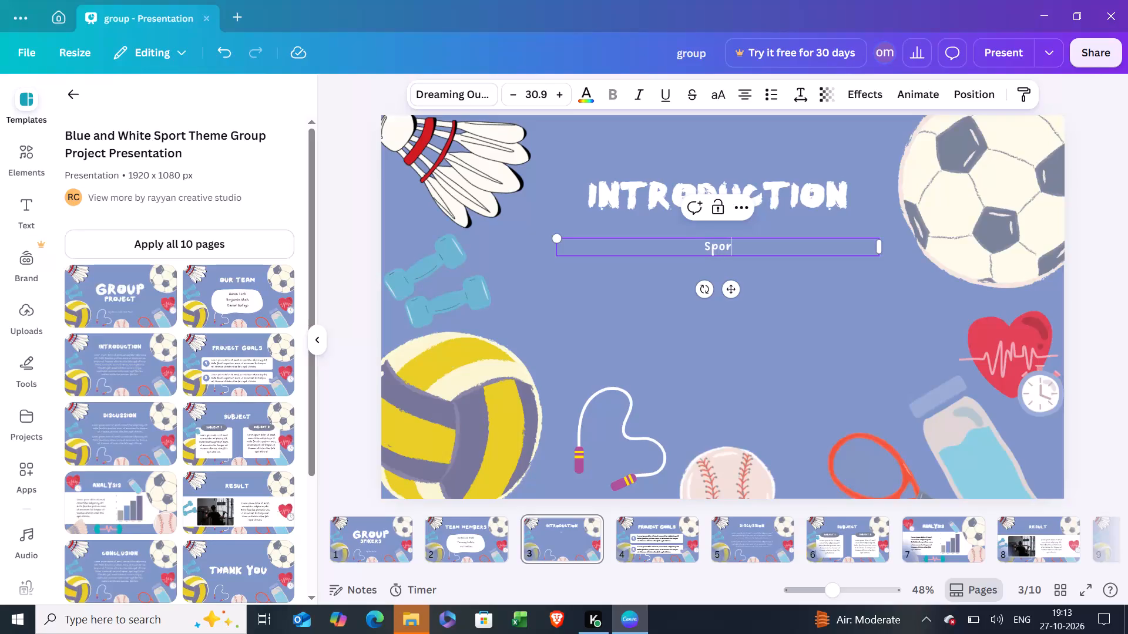
Write the opening words of the page 3 introduction paragraph as "Sports gives us mental and physical support".
{"action": "key", "text": "BackSpace"}
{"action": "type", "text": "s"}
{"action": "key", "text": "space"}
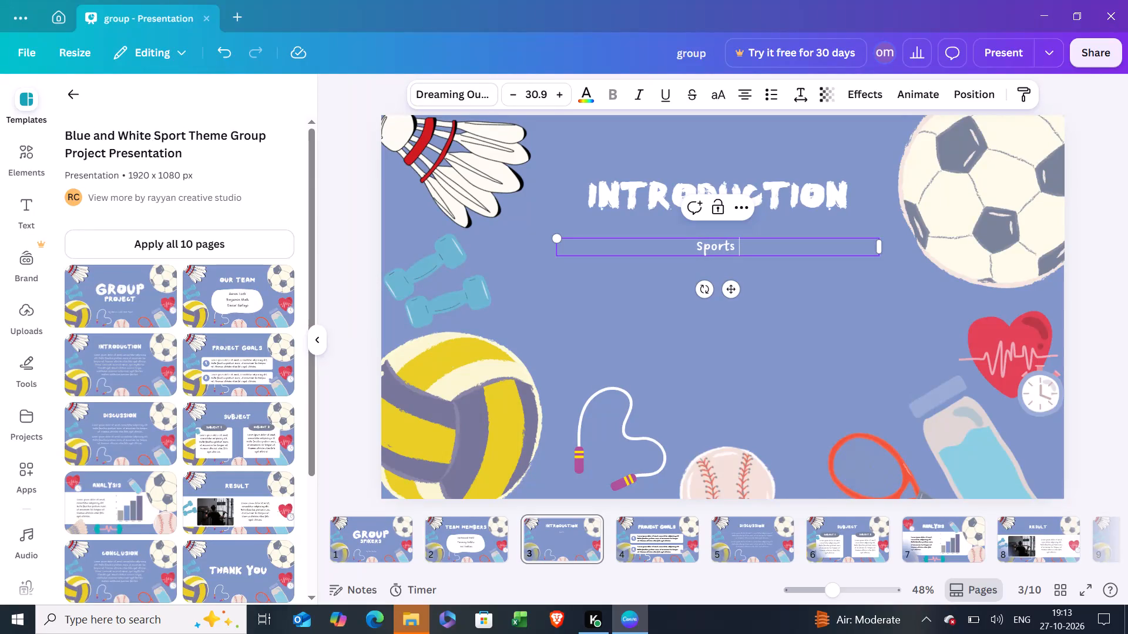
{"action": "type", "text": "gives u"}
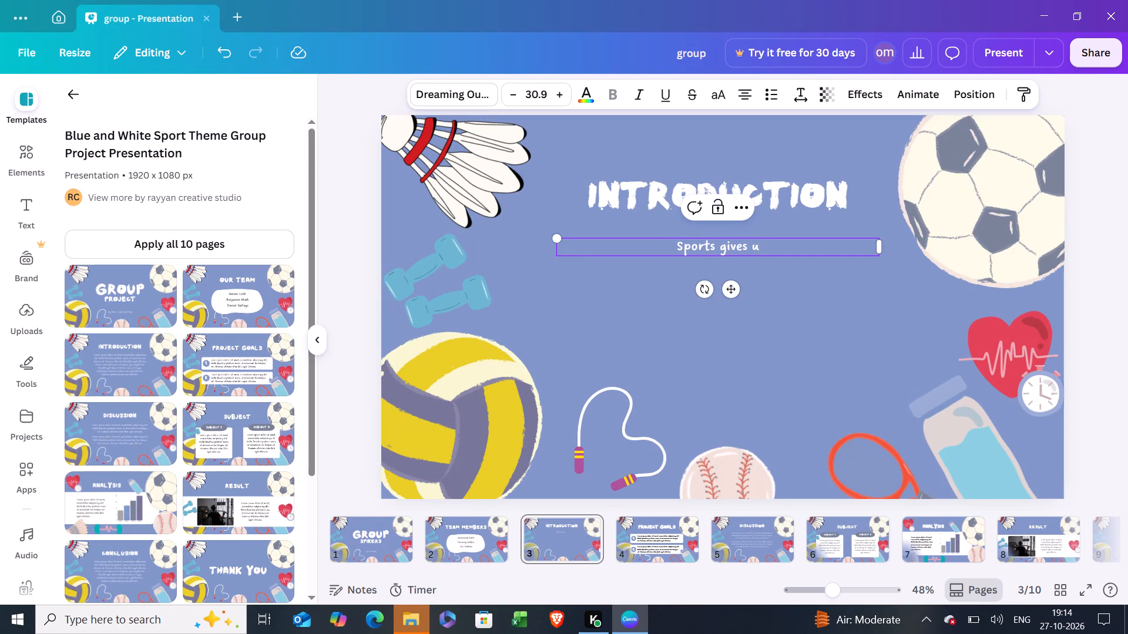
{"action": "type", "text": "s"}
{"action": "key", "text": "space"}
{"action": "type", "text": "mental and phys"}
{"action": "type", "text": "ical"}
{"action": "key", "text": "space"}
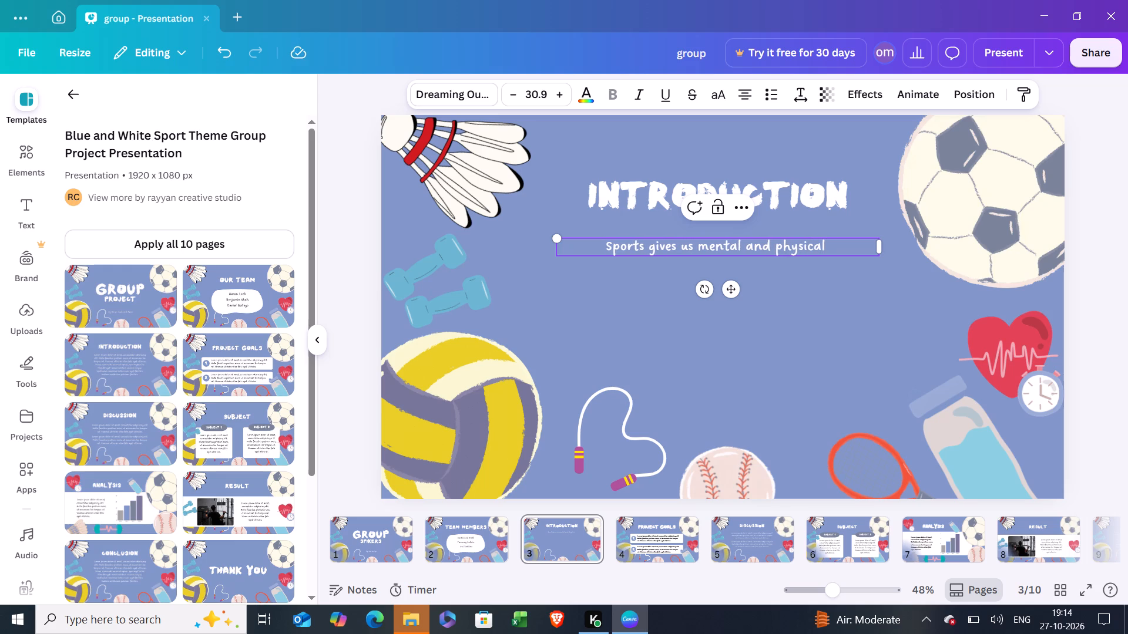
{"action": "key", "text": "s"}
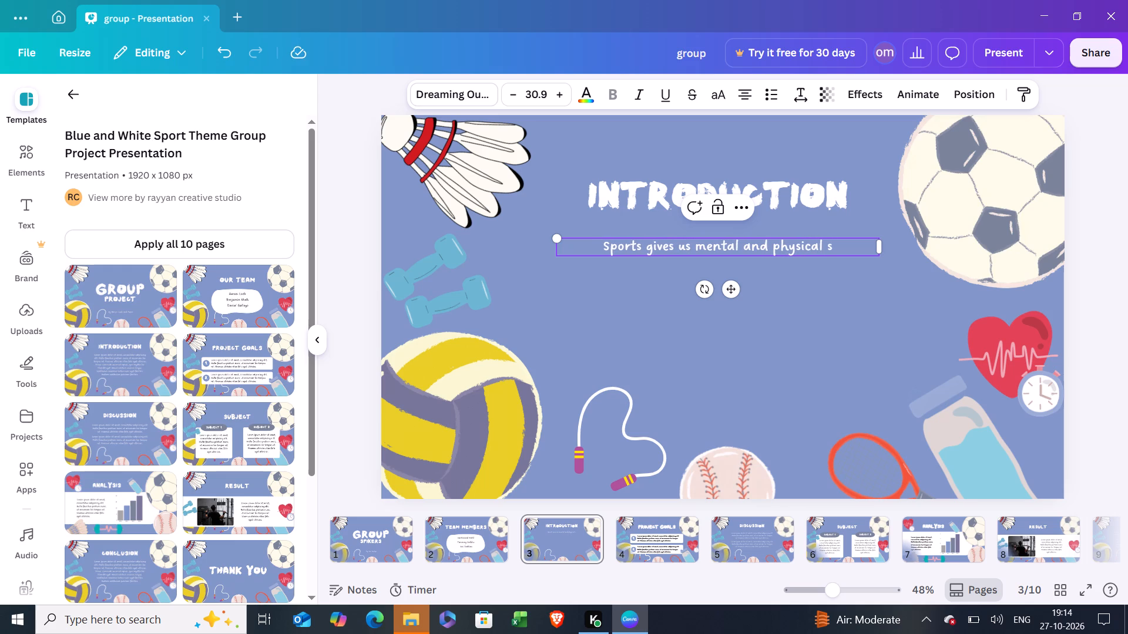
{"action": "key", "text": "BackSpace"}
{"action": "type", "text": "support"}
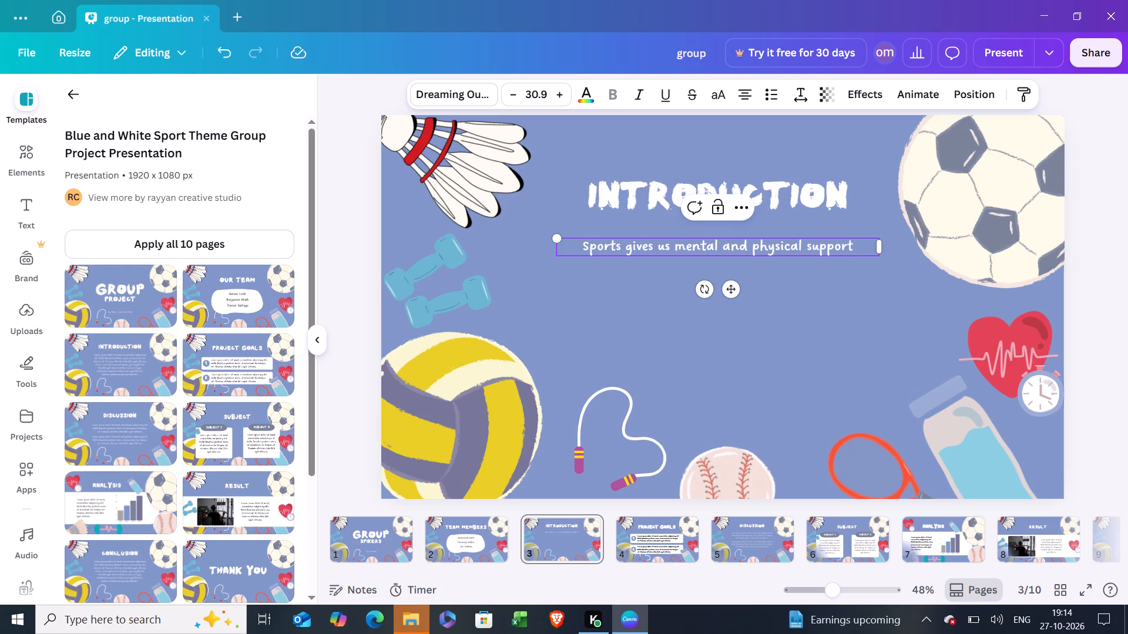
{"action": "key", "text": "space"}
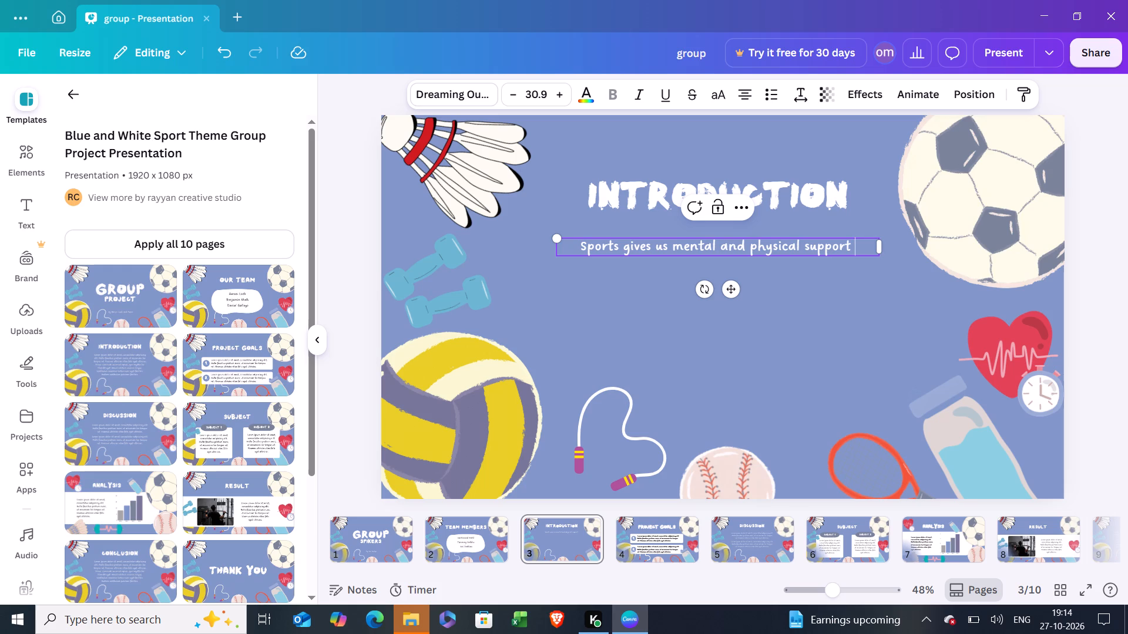
Continue the introduction paragraph on page 3 with "it helps us that".
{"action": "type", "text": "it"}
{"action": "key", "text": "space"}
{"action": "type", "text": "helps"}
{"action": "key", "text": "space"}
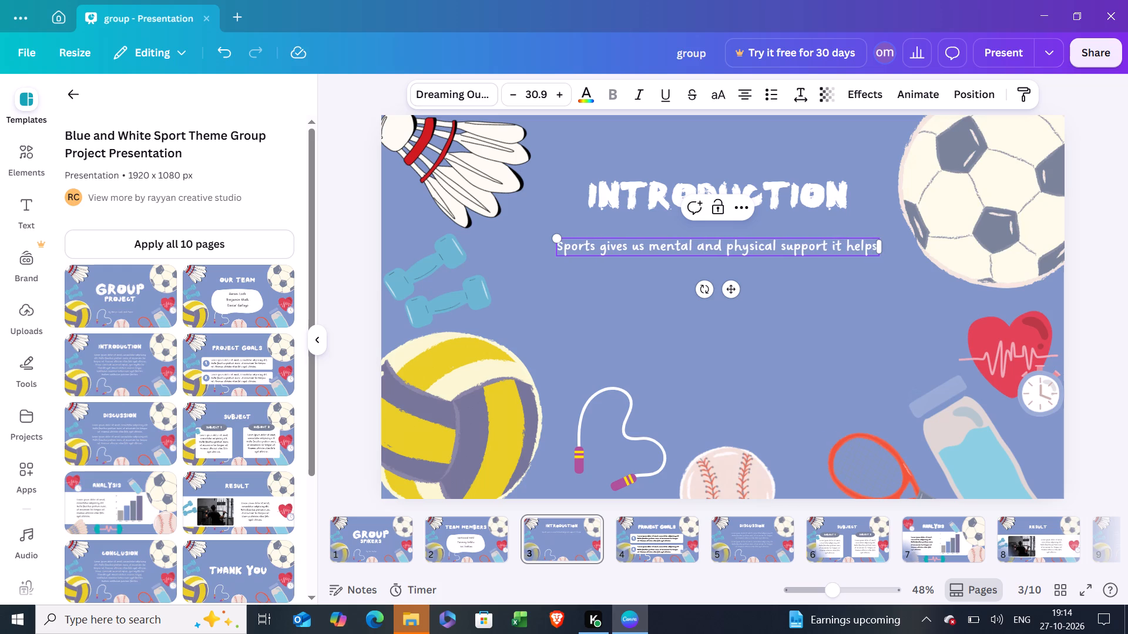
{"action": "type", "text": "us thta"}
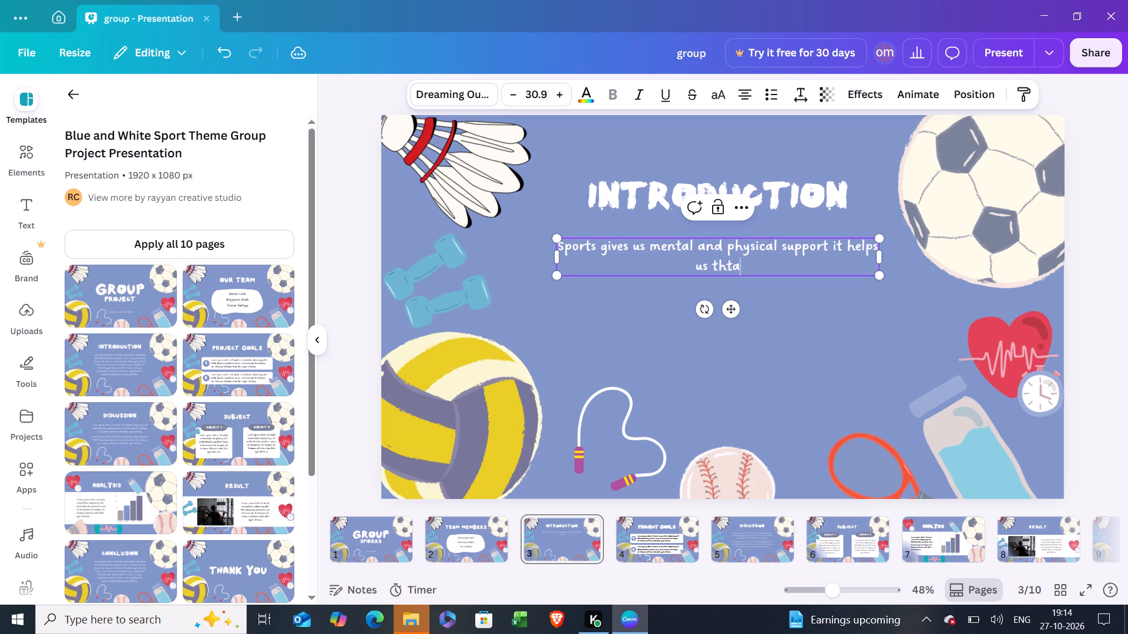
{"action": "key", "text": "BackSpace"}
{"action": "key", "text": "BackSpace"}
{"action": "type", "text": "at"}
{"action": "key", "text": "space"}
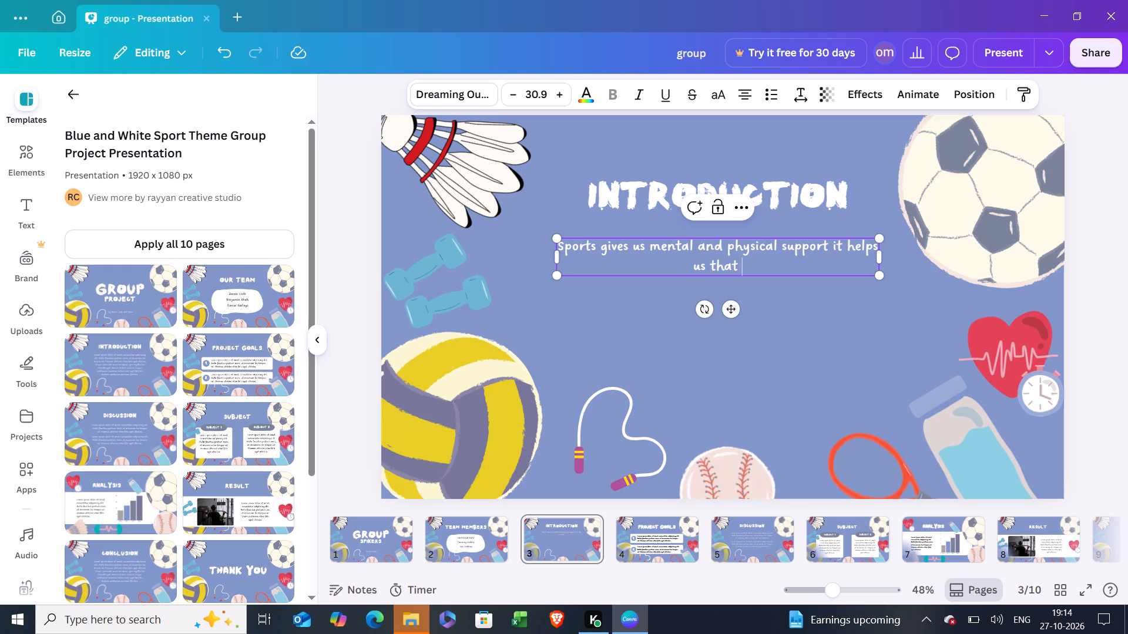
Extend the introduction paragraph on page 3 with "To increase our team work".
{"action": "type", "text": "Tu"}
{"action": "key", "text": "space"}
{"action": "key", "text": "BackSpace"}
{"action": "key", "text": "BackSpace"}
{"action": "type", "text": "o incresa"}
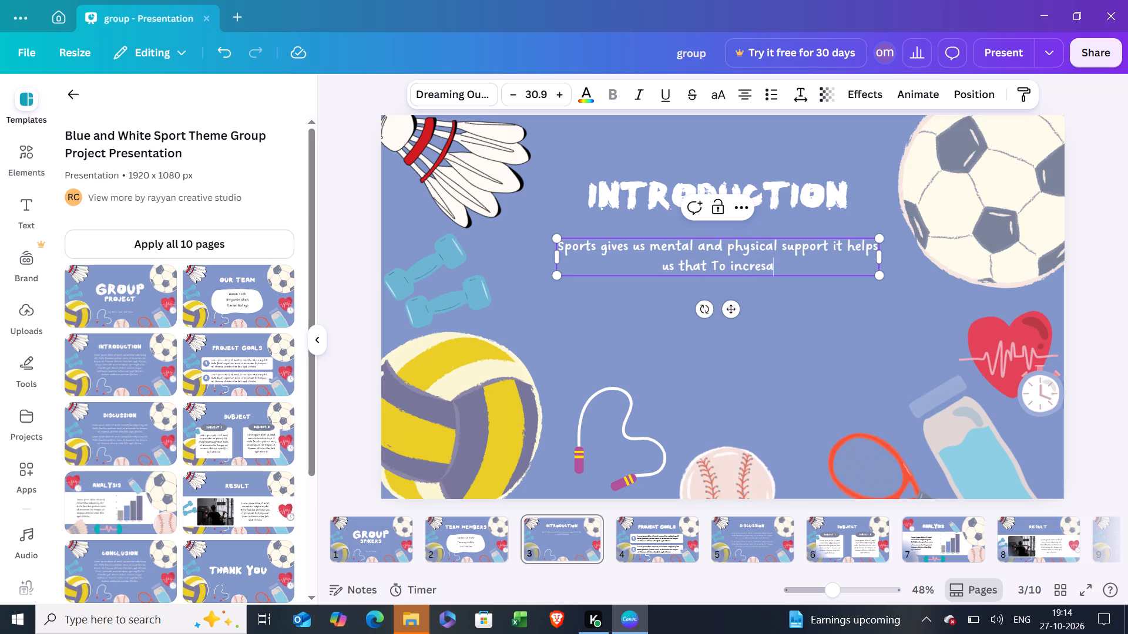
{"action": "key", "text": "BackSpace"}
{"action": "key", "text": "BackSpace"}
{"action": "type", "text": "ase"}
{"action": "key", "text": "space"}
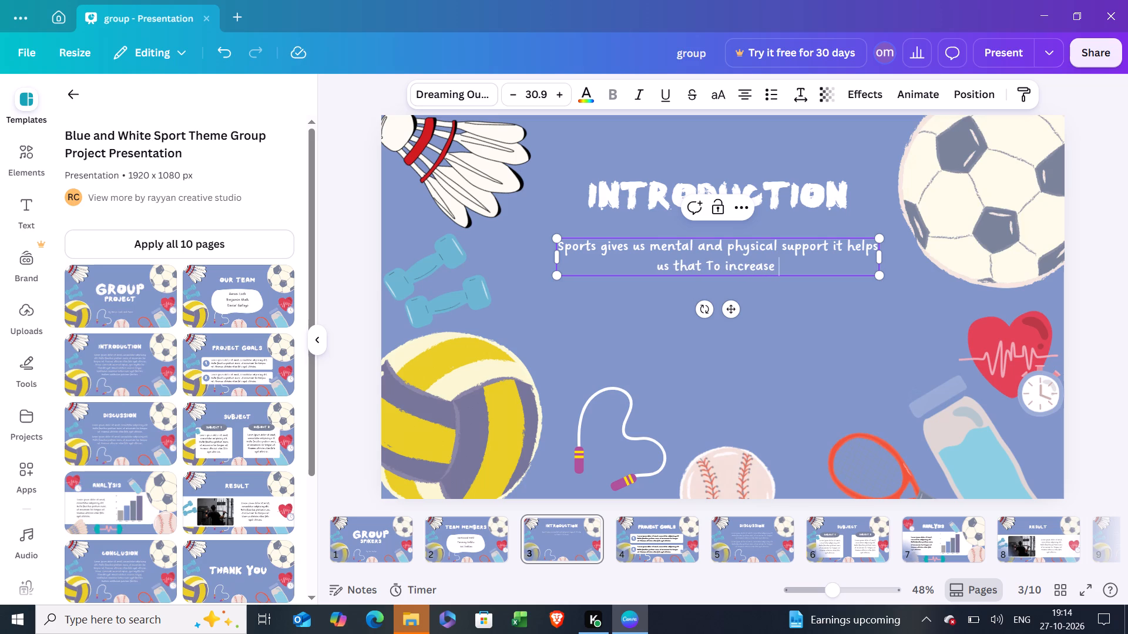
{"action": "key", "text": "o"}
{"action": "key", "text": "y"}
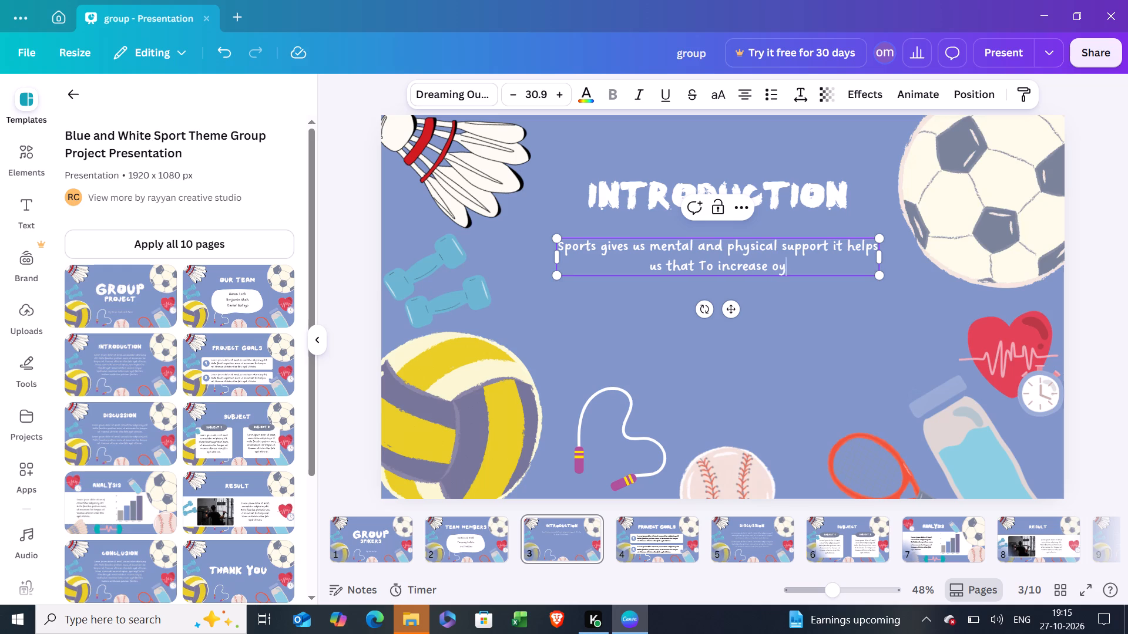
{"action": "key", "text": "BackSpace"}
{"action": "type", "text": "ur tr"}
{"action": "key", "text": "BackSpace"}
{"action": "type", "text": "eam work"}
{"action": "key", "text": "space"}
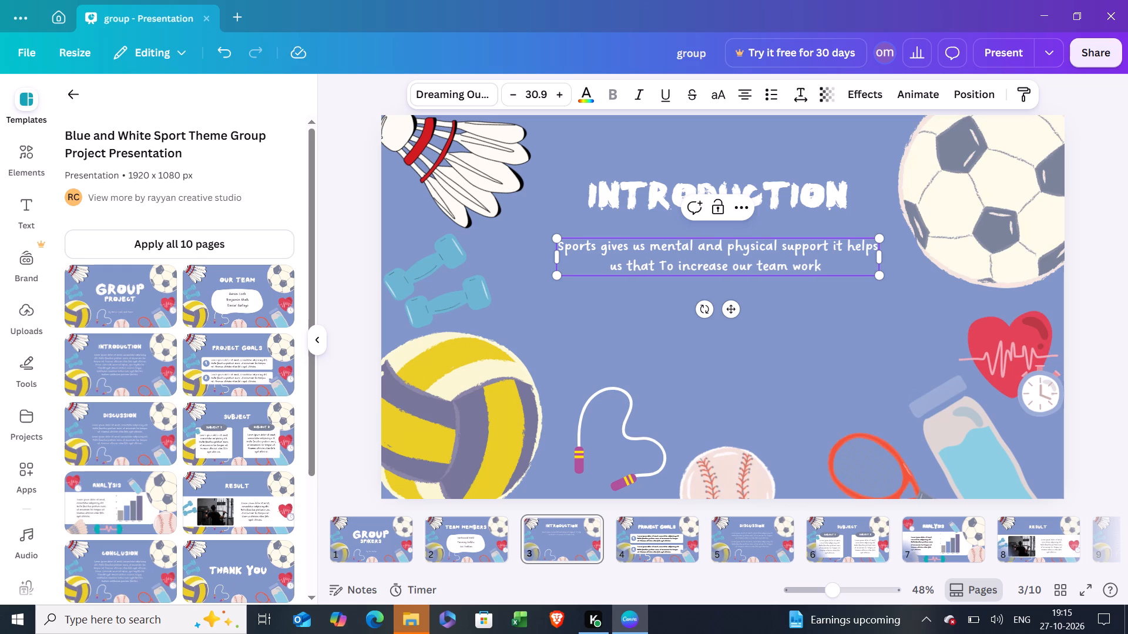
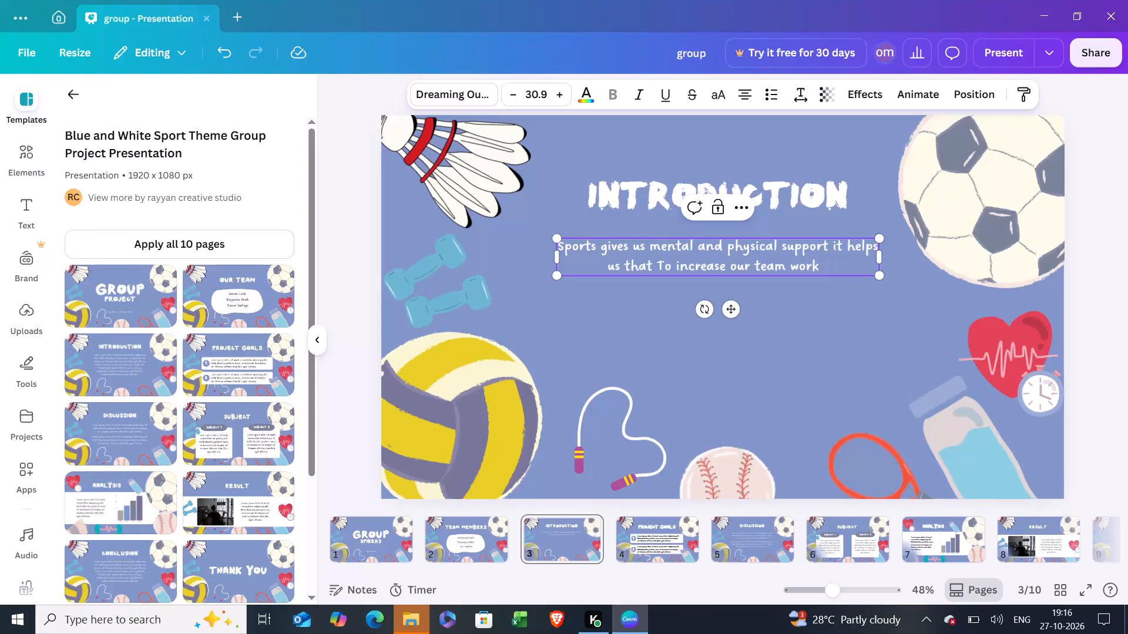
Continue the introduction paragraph on page 3 with "And building oue confidence of stage dagring".
{"action": "key", "text": "BackSpace"}
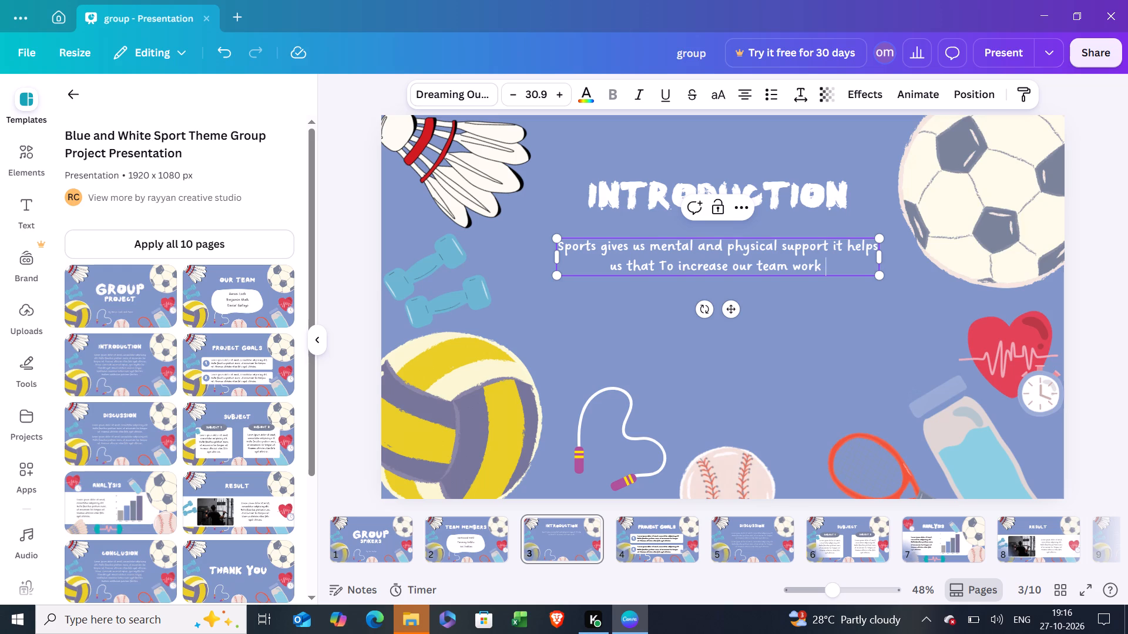
{"action": "type", "text": "And building oue confidence"}
{"action": "key", "text": "space"}
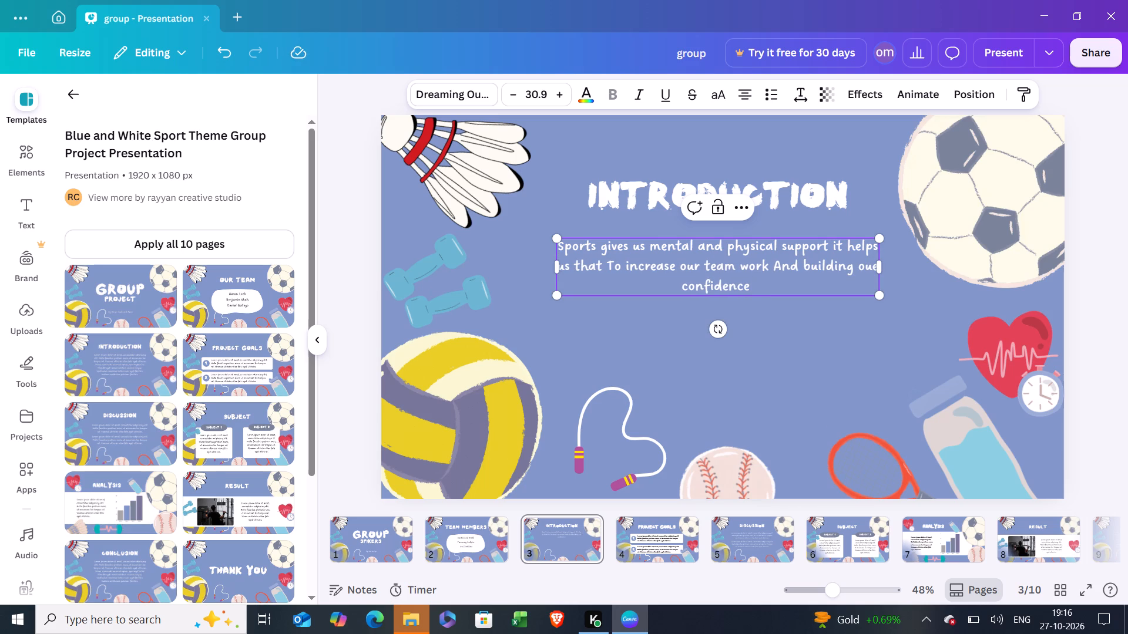
{"action": "type", "text": "of stage dagring"}
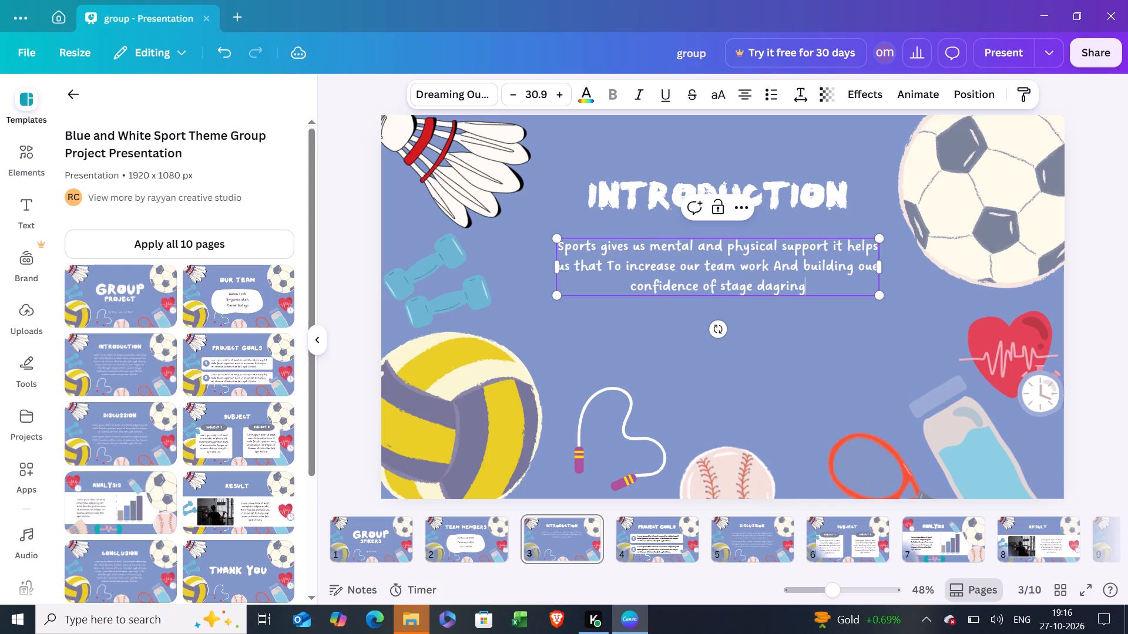
{"action": "key", "text": "space"}
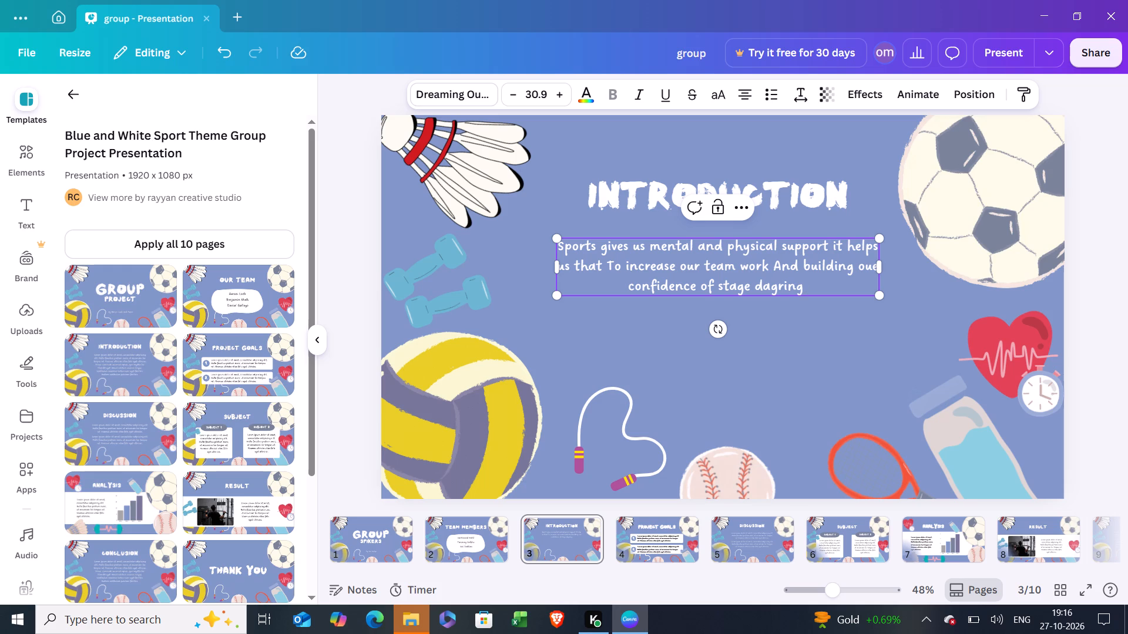
{"action": "key", "text": "space"}
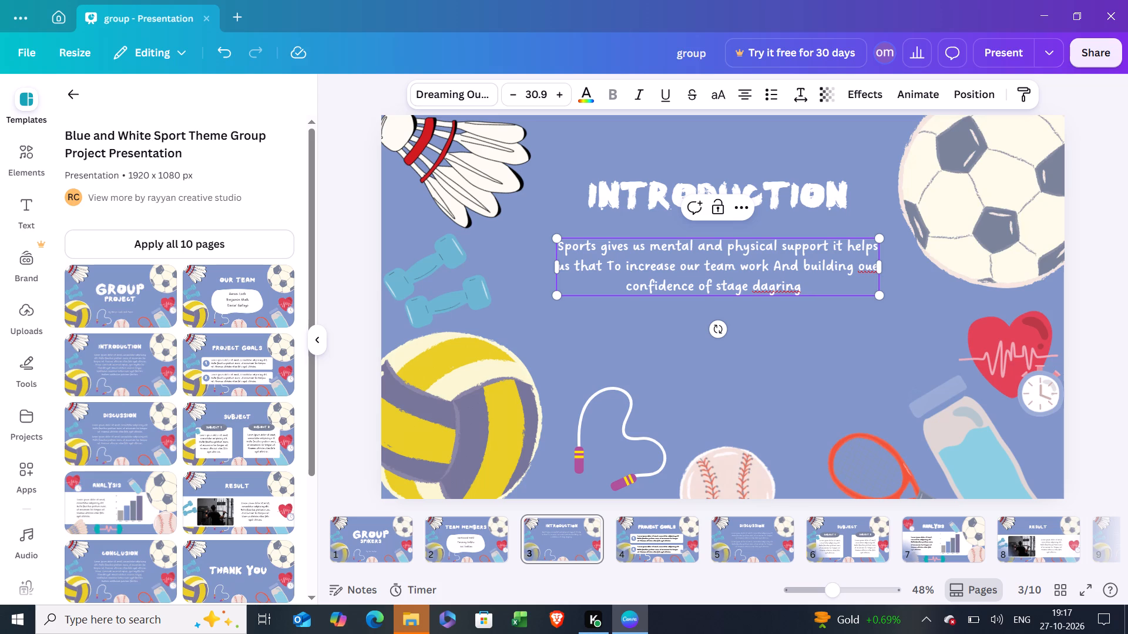
Extend the page 3 introduction paragraph with "there are different types of sports".
{"action": "type", "text": "there are differeb"}
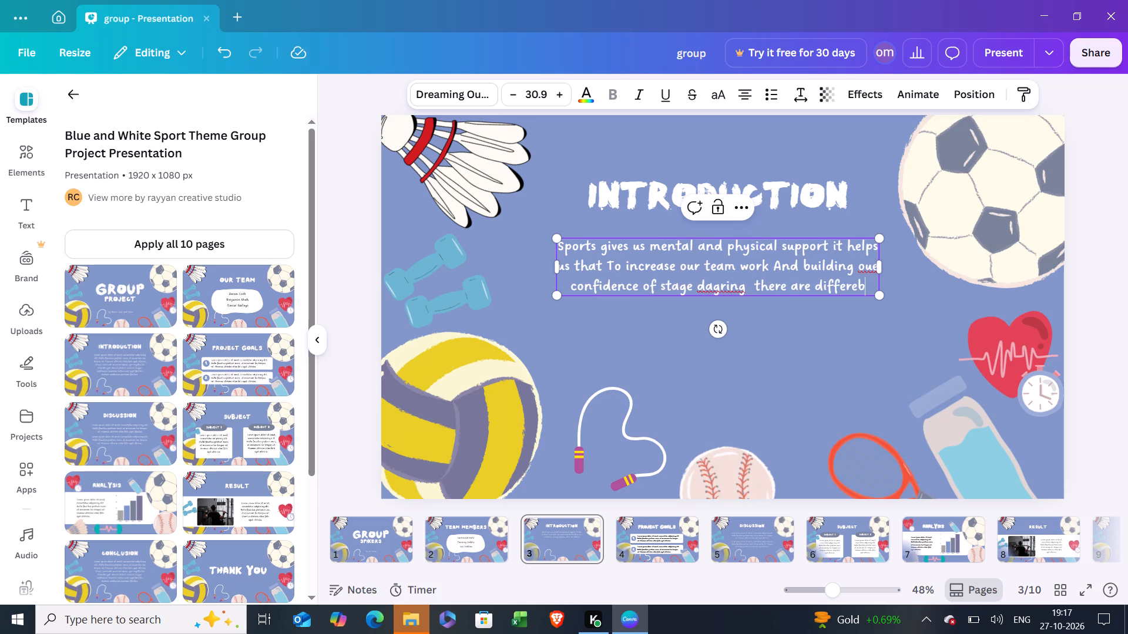
{"action": "key", "text": "BackSpace"}
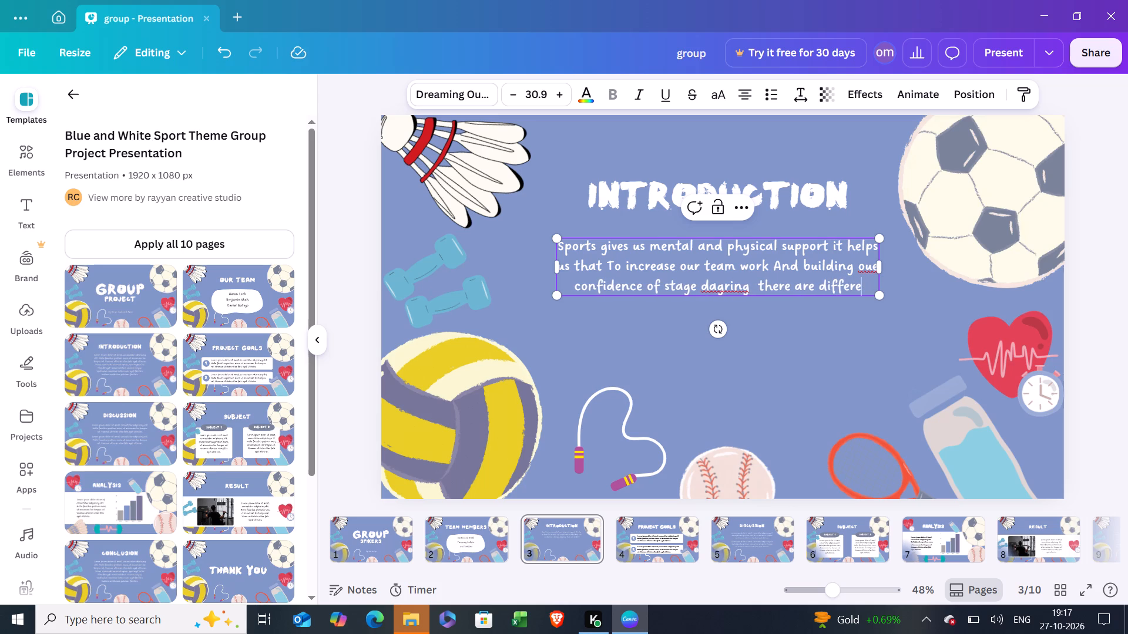
{"action": "type", "text": "nt types of spo"}
{"action": "type", "text": "rts"}
{"action": "key", "text": "space"}
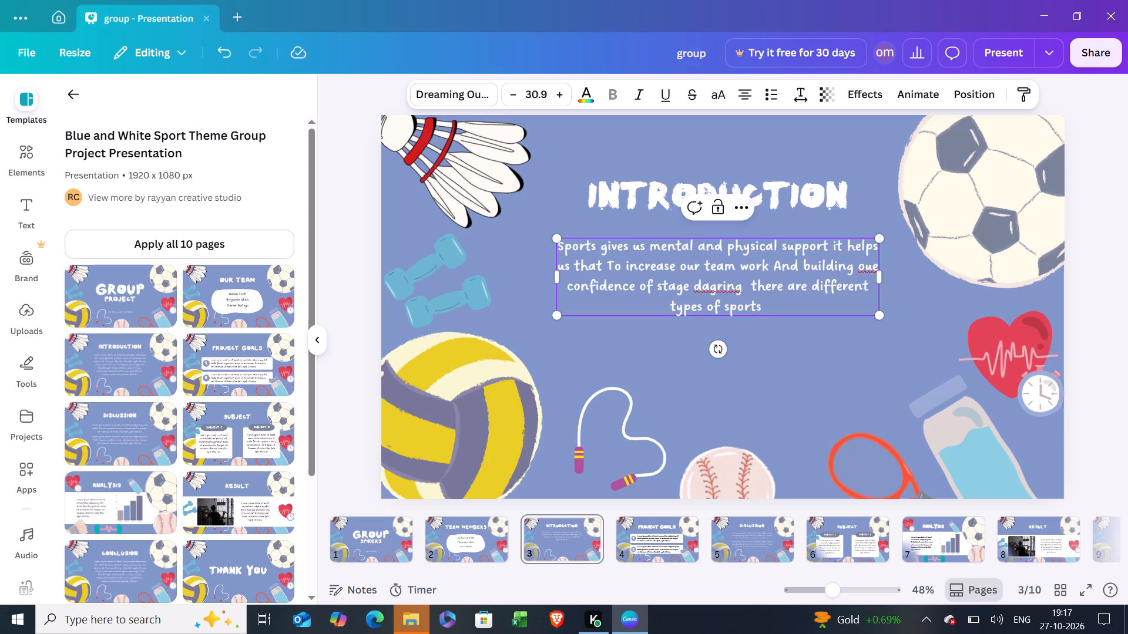
End the page 3 introduction paragraph with "such as individuals , team" and leave the text box.
{"action": "type", "text": "such as volleyball"}
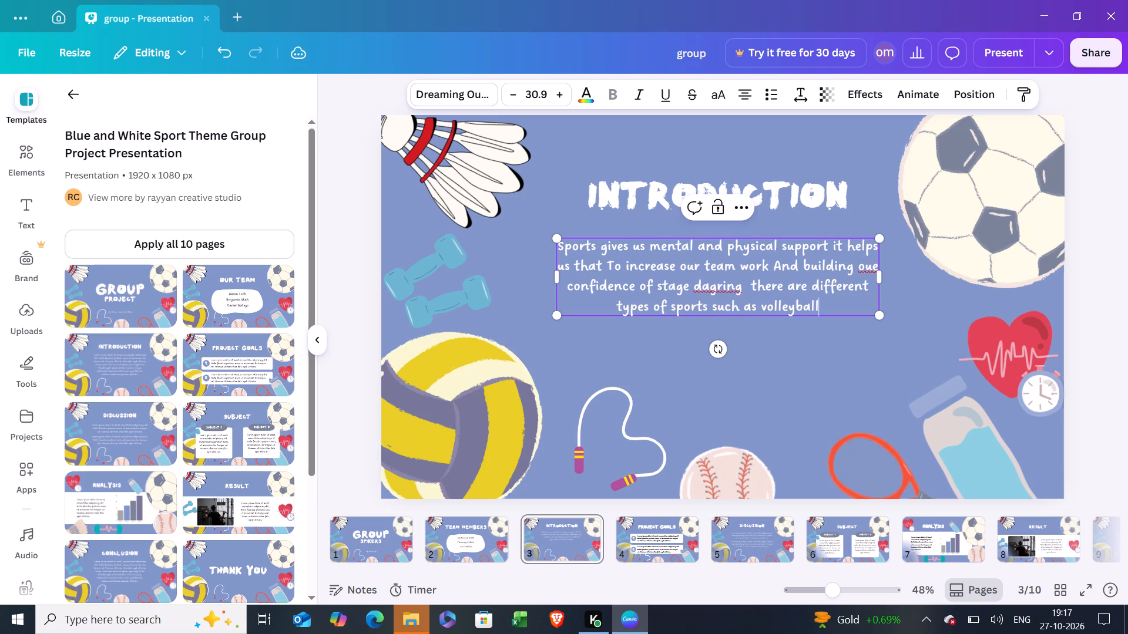
{"action": "key", "text": "space"}
{"action": "key", "text": "BackSpace"}
{"action": "key", "text": "BackSpace"}
{"action": "key", "text": "BackSpace"}
{"action": "key", "text": "BackSpace"}
{"action": "key", "text": "BackSpace"}
{"action": "key", "text": "BackSpace"}
{"action": "key", "text": "BackSpace"}
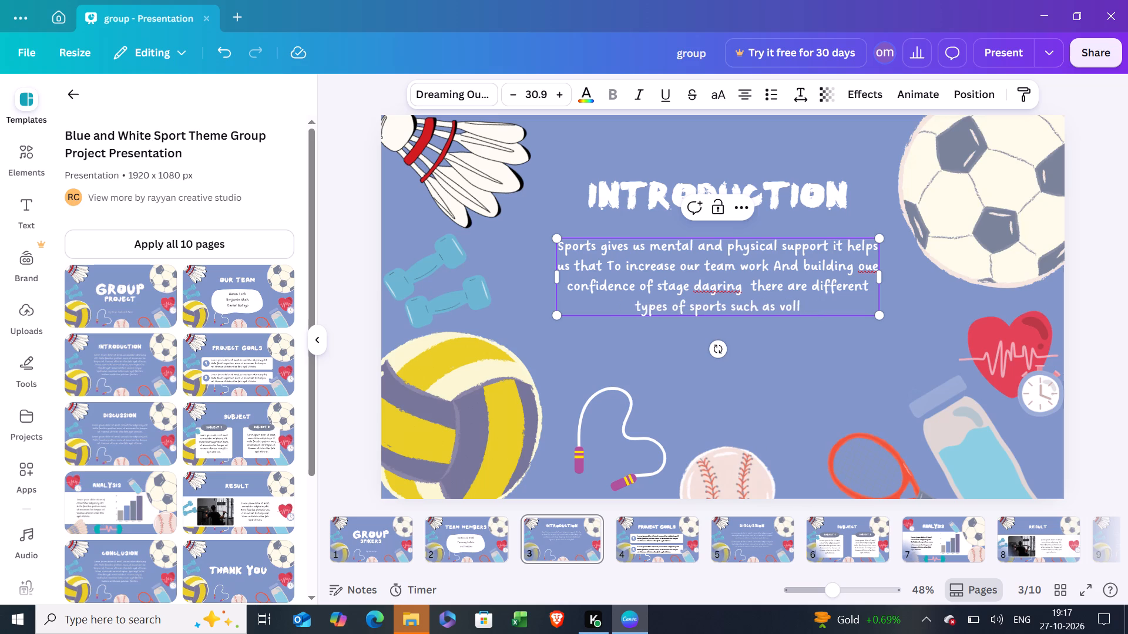
{"action": "key", "text": "BackSpace"}
{"action": "key", "text": "BackSpace"}
{"action": "key", "text": "BackSpace"}
{"action": "key", "text": "BackSpace"}
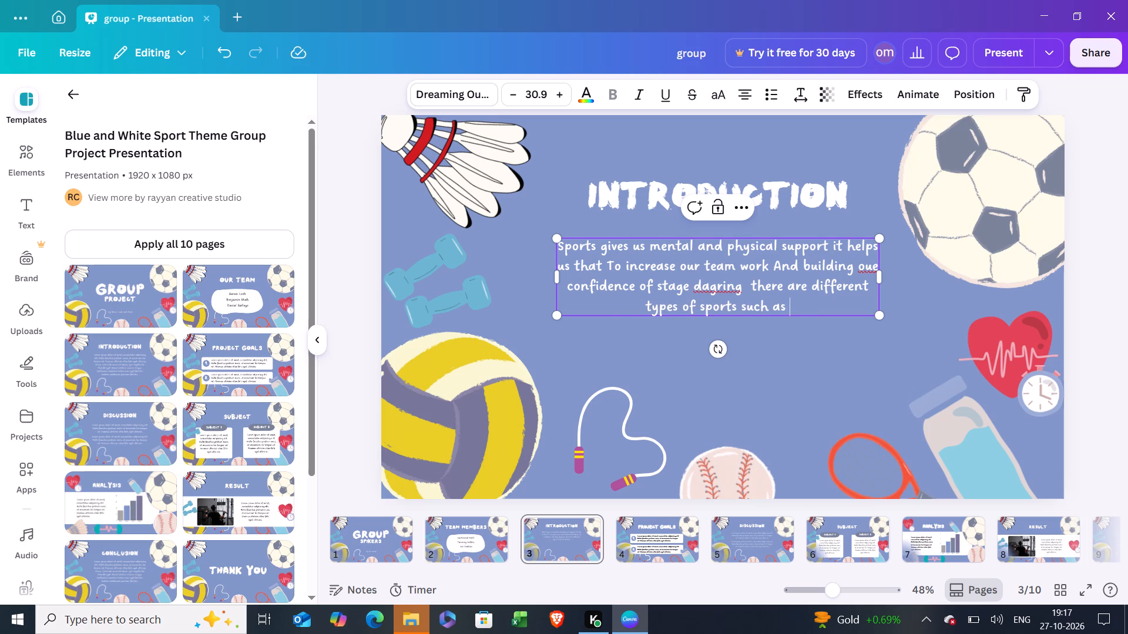
{"action": "type", "text": "indivi"}
{"action": "key", "text": "d"}
{"action": "type", "text": "uals o"}
{"action": "key", "text": "BackSpace"}
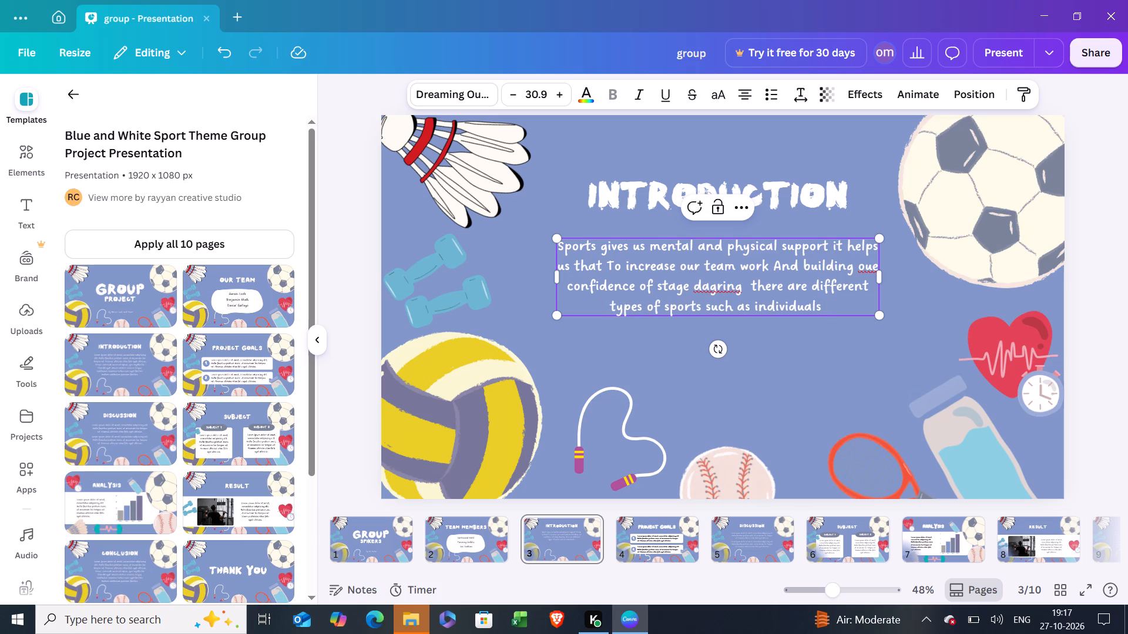
{"action": "type", "text": ","}
{"action": "key", "text": "space"}
{"action": "type", "text": "team"}
{"action": "key", "text": "space"}
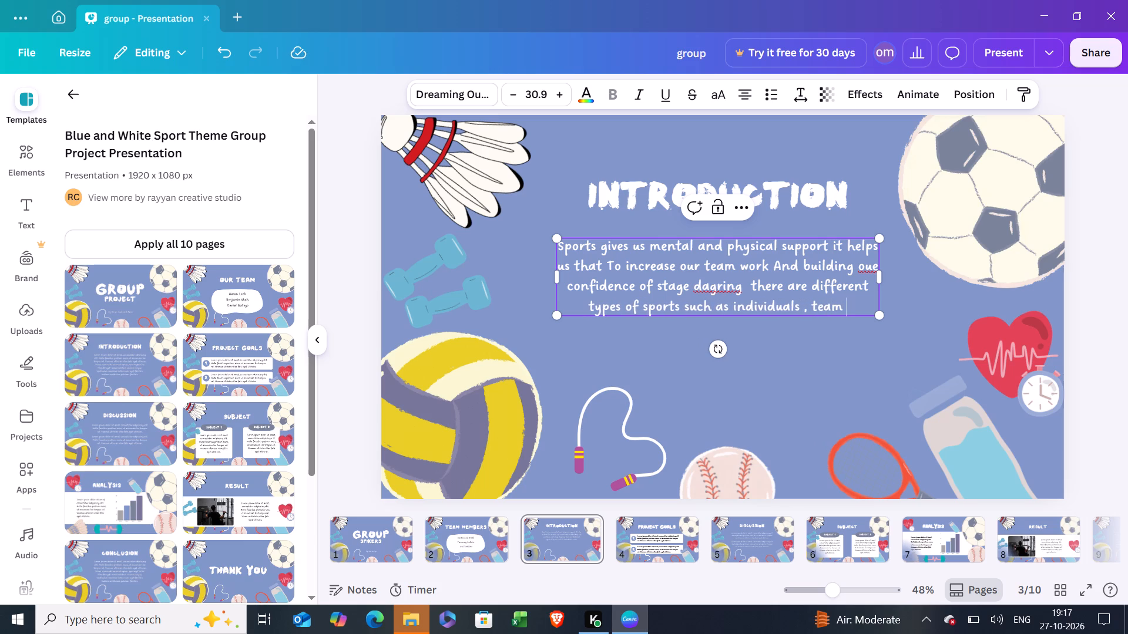
{"action": "left_click", "coordinate": [619, 359]}
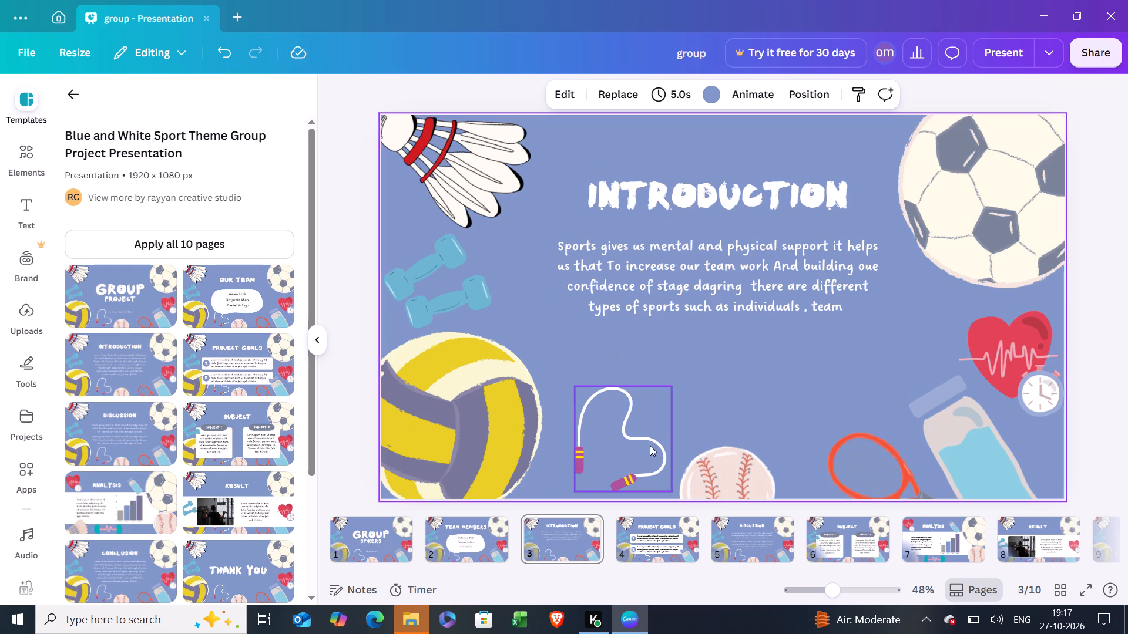
Replace the placeholder text of project goal 1 on page 4 with "tu understand the importants of sports .".
{"action": "left_click", "coordinate": [652, 538]}
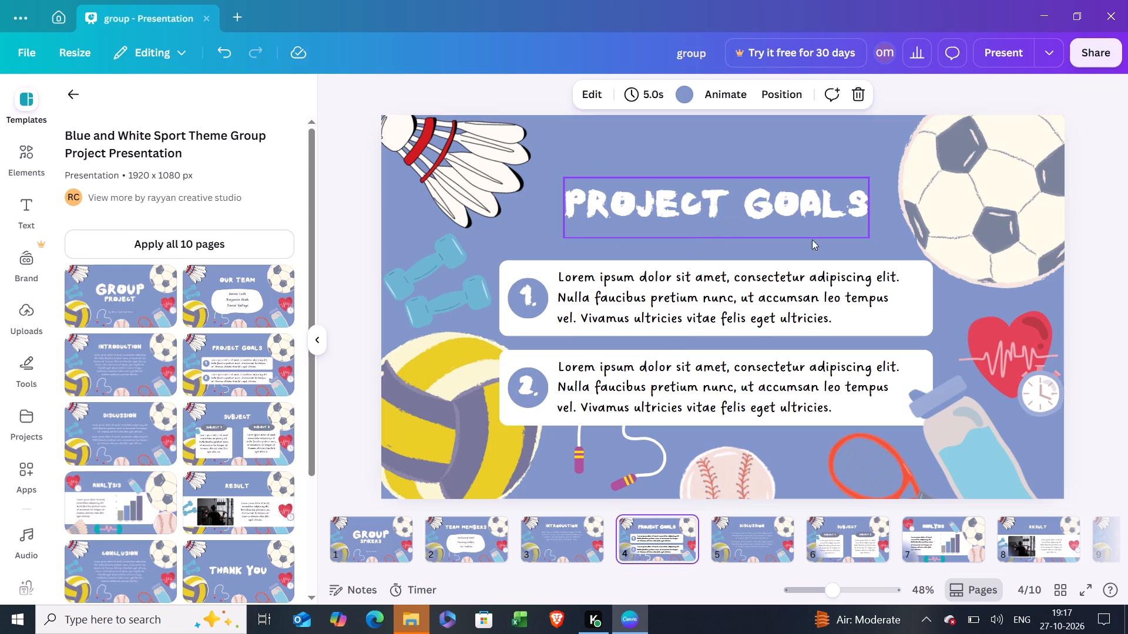
{"action": "double_click", "coordinate": [730, 278]}
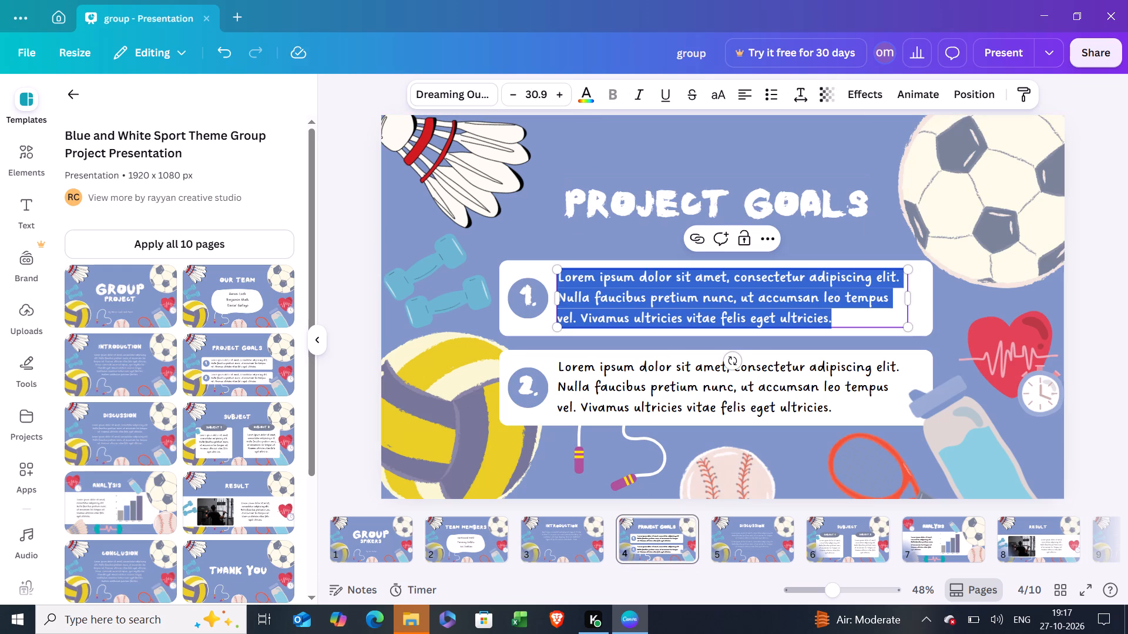
{"action": "key", "text": "BackSpace"}
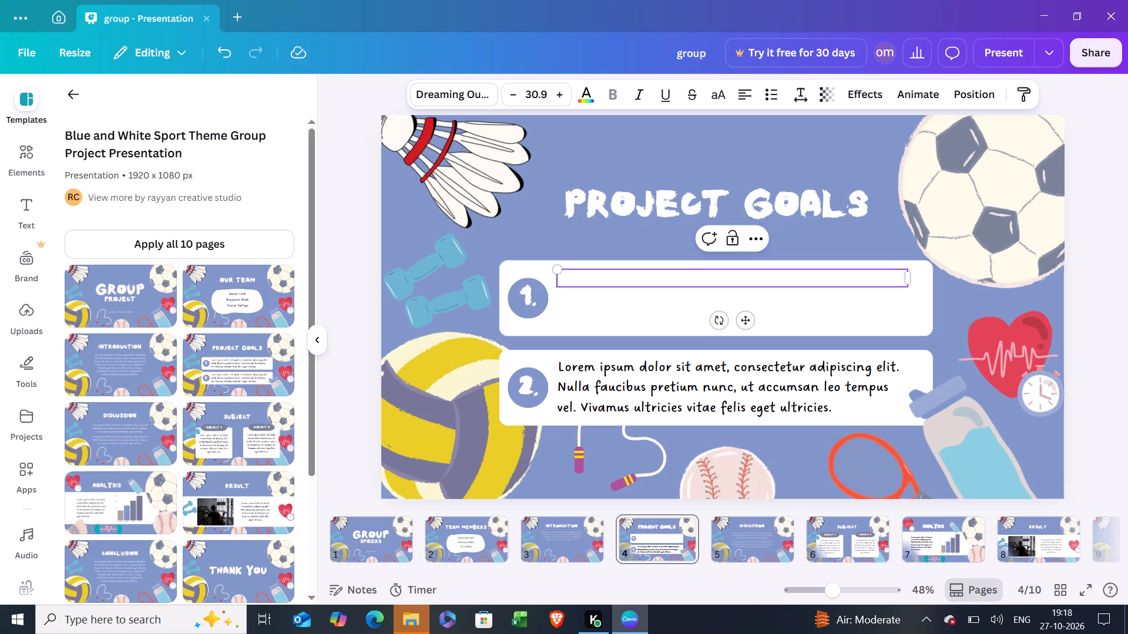
{"action": "type", "text": "ty"}
{"action": "key", "text": "BackSpace"}
{"action": "type", "text": "u understand the importants of g"}
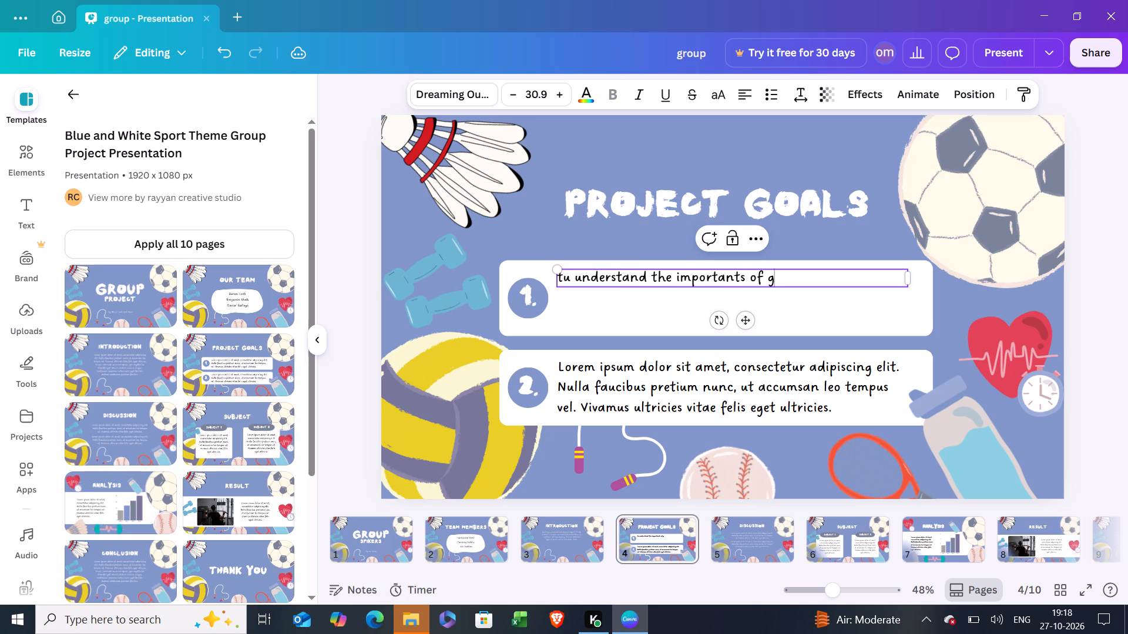
{"action": "type", "text": "oal"}
{"action": "key", "text": "space"}
{"action": "key", "text": "BackSpace"}
{"action": "key", "text": "BackSpace"}
{"action": "key", "text": "BackSpace"}
{"action": "key", "text": "BackSpace"}
{"action": "key", "text": "BackSpace"}
{"action": "type", "text": "sportd"}
{"action": "key", "text": "BackSpace"}
{"action": "type", "text": "s"}
{"action": "key", "text": "space"}
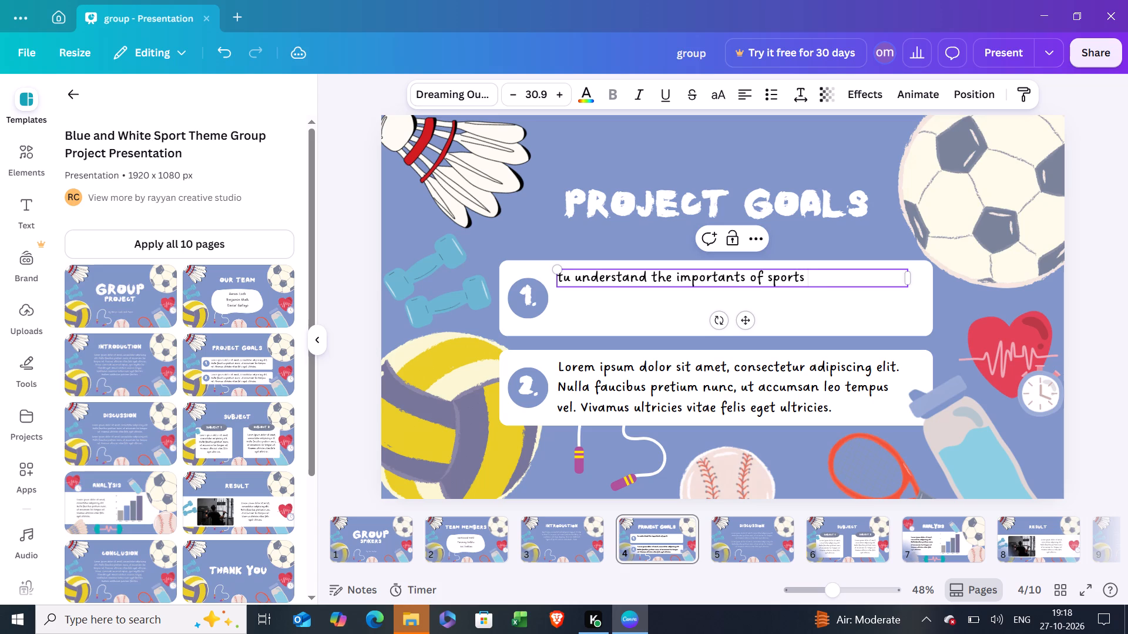
{"action": "key", "text": "period"}
Replace the placeholder text of project goal 2 on page 4 with "to encourage people to participate in sports".
{"action": "left_click", "coordinate": [737, 378]}
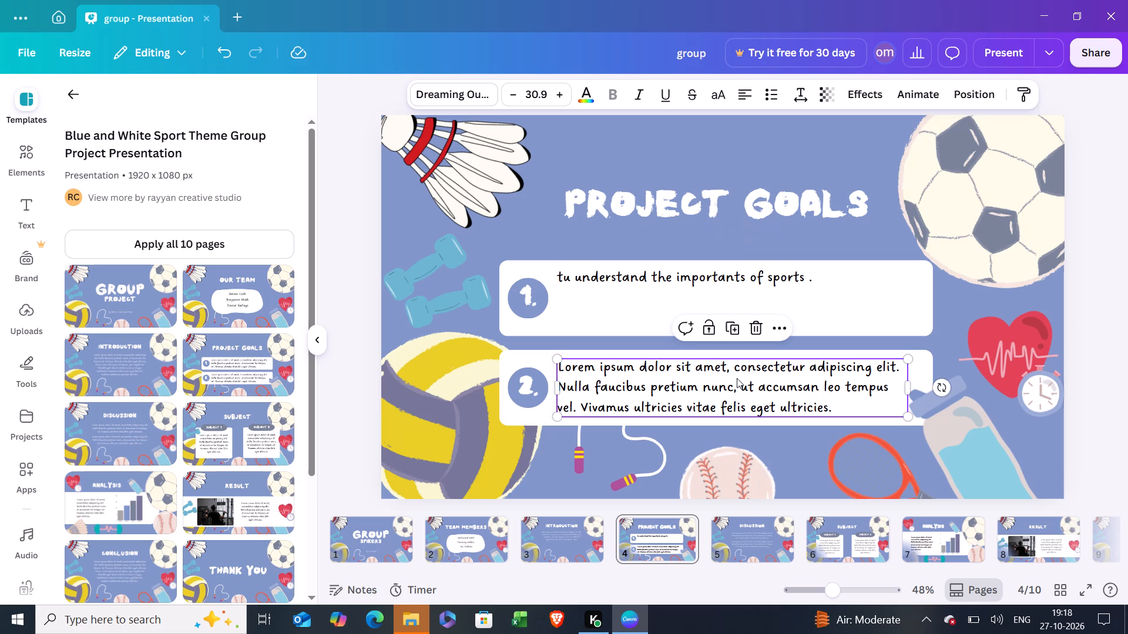
{"action": "left_click", "coordinate": [737, 378]}
{"action": "key", "text": "BackSpace"}
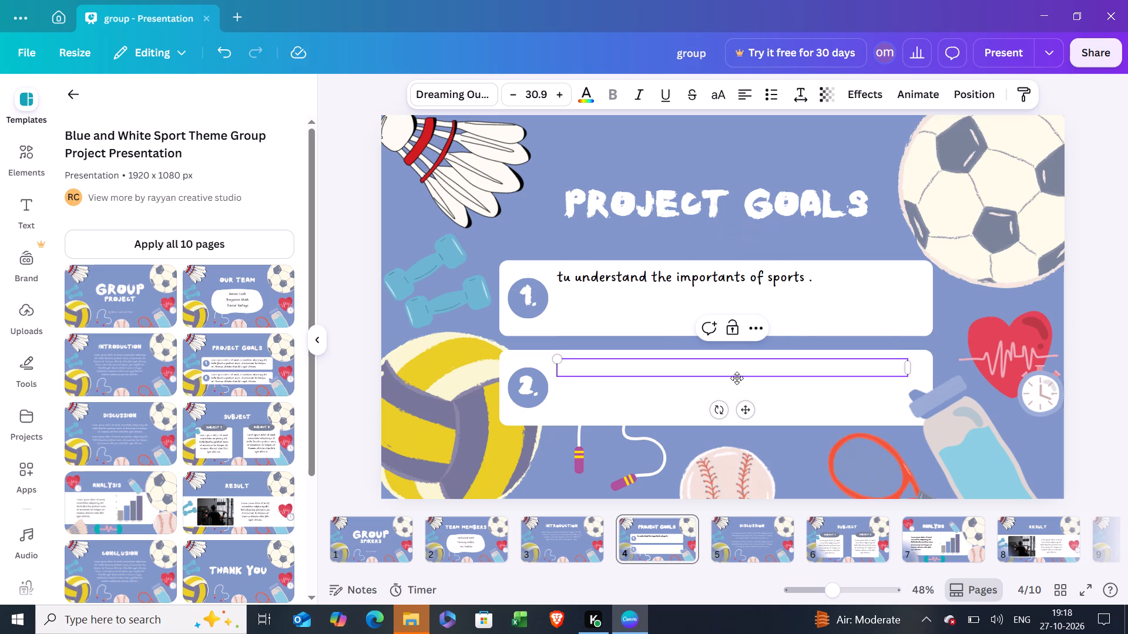
{"action": "type", "text": "to encourage"}
{"action": "key", "text": "space"}
{"action": "type", "text": "people"}
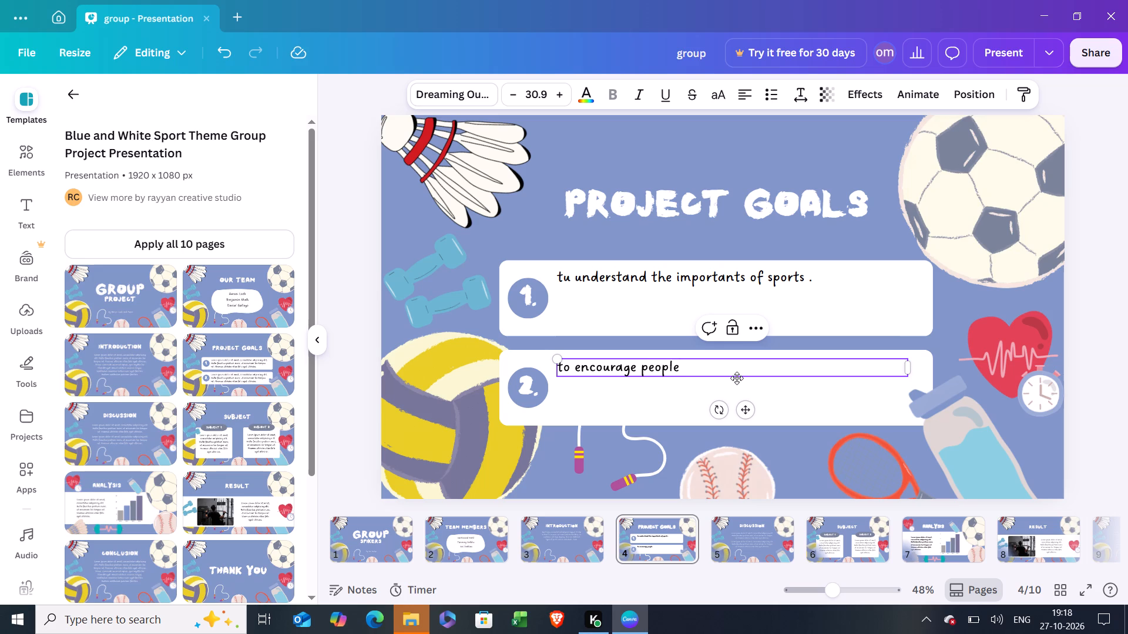
{"action": "key", "text": "space"}
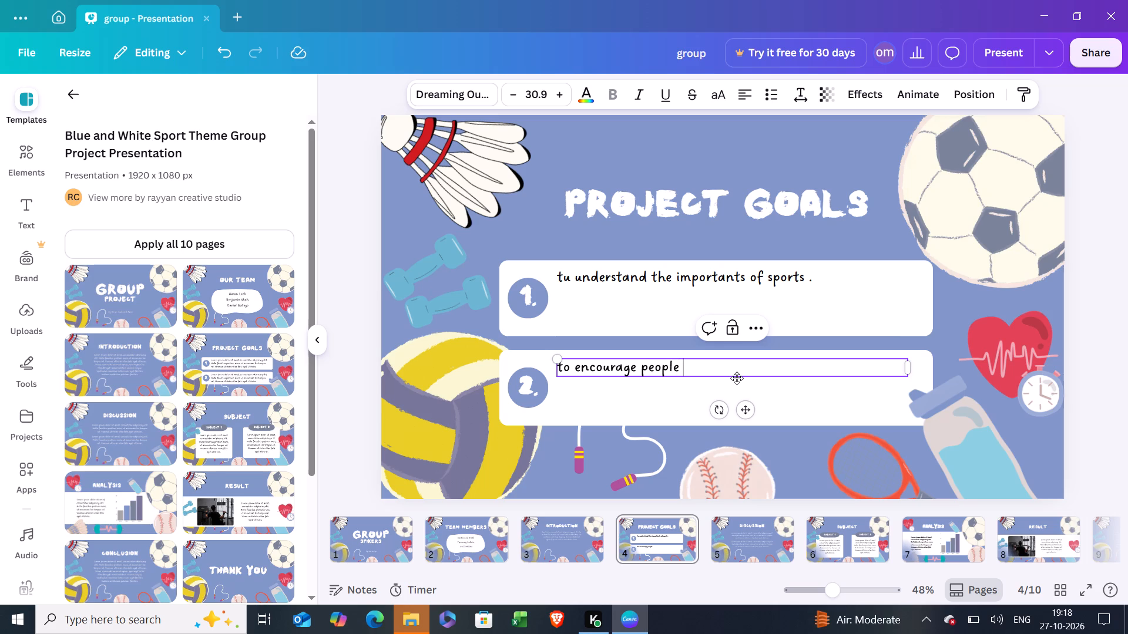
{"action": "type", "text": "to parti"}
{"action": "type", "text": "cipate"}
{"action": "key", "text": "space"}
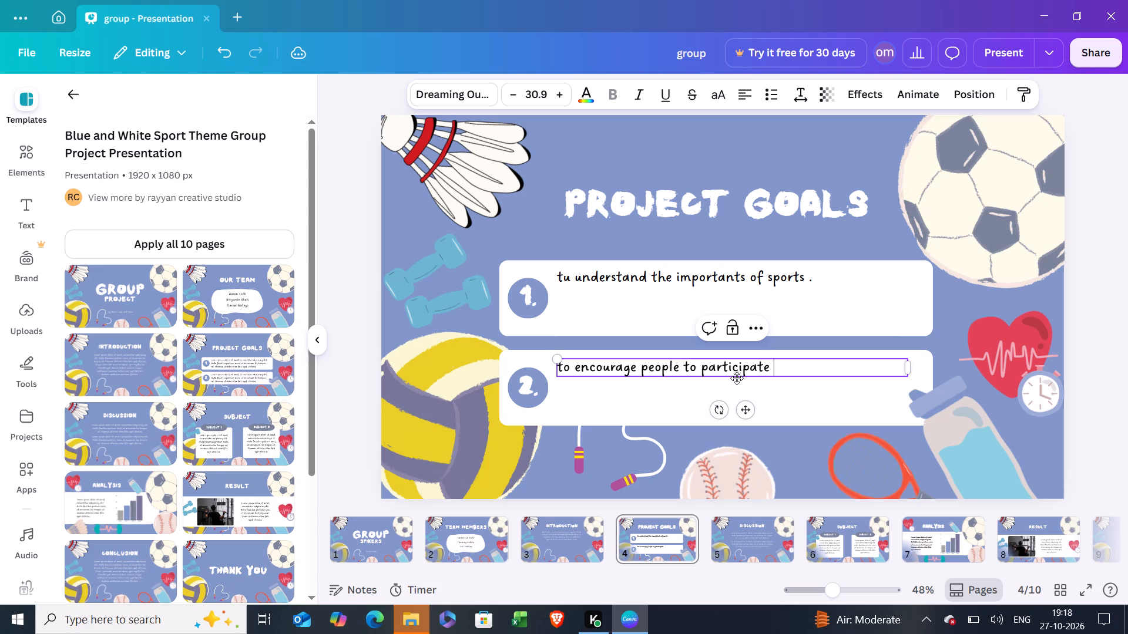
{"action": "type", "text": "in"}
{"action": "key", "text": "space"}
{"action": "type", "text": "sports"}
{"action": "key", "text": "space"}
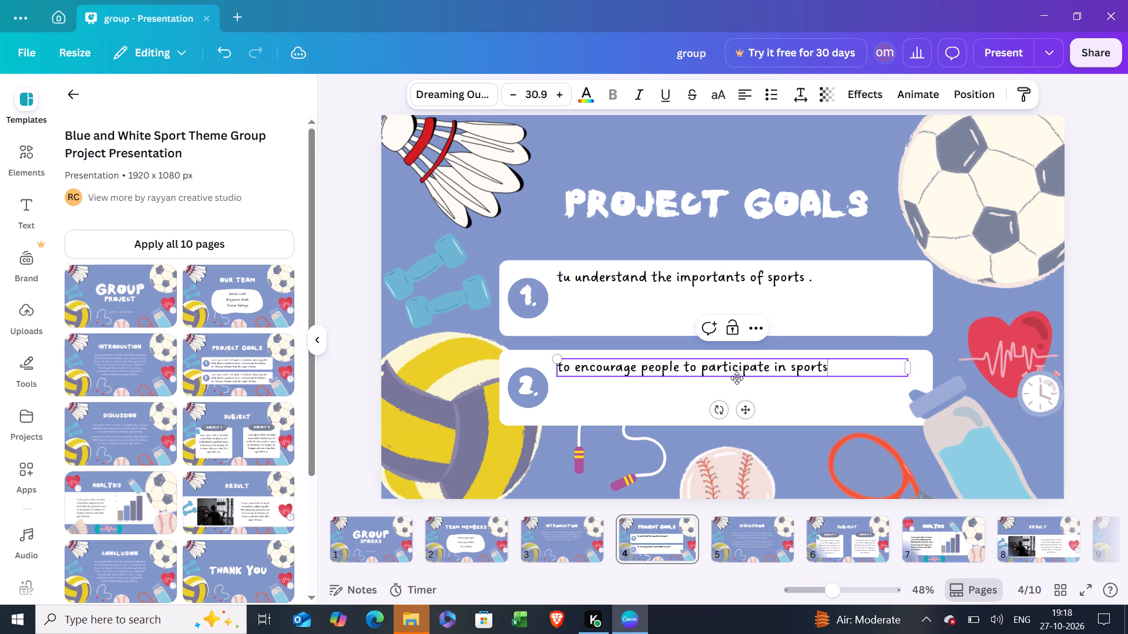
Extend project goal 2 on page 4 with "and mantain a healthy lifestyle".
{"action": "type", "text": "and mantain"}
{"action": "key", "text": "space"}
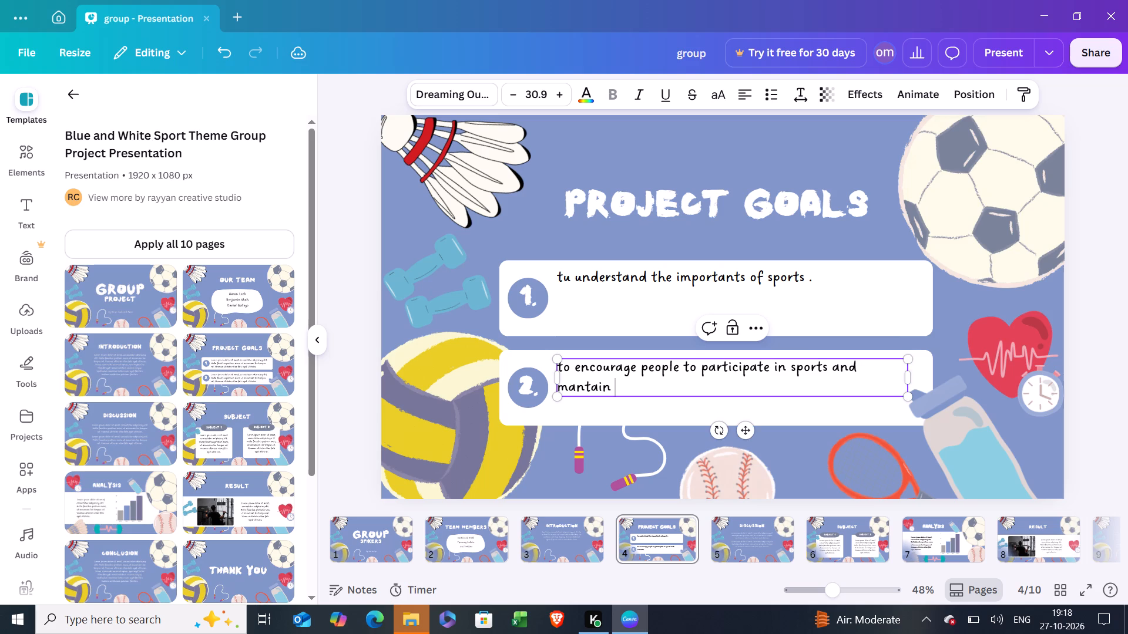
{"action": "type", "text": "a hel"}
{"action": "key", "text": "BackSpace"}
{"action": "type", "text": "alty"}
{"action": "key", "text": "BackSpace"}
{"action": "key", "text": "f"}
{"action": "key", "text": "BackSpace"}
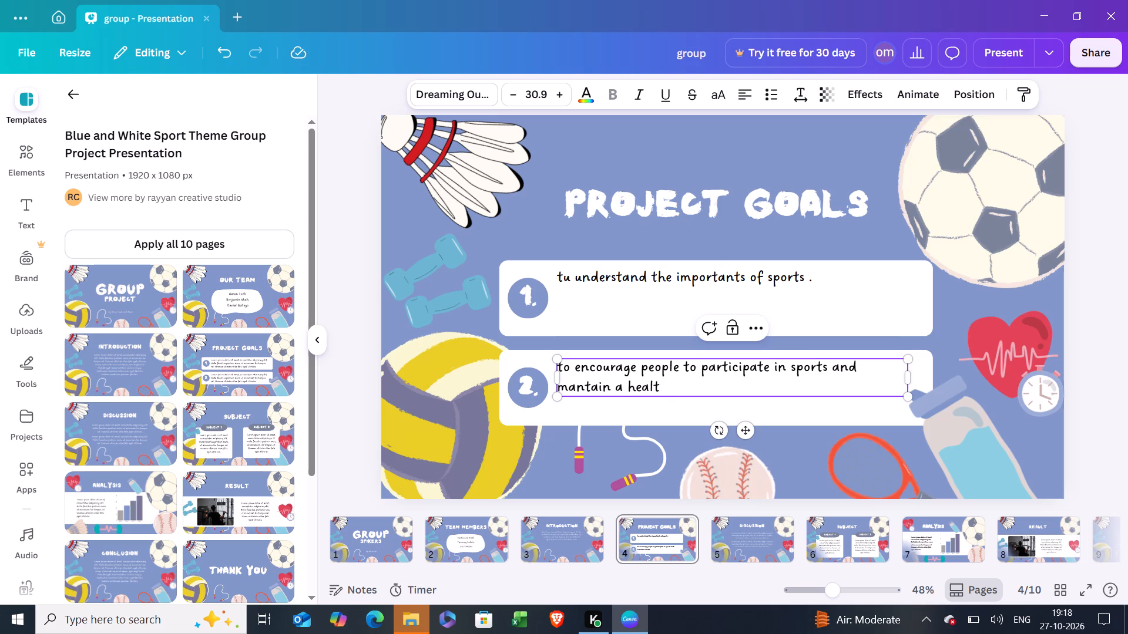
{"action": "type", "text": "hy"}
{"action": "key", "text": "space"}
{"action": "type", "text": "lifestyle"}
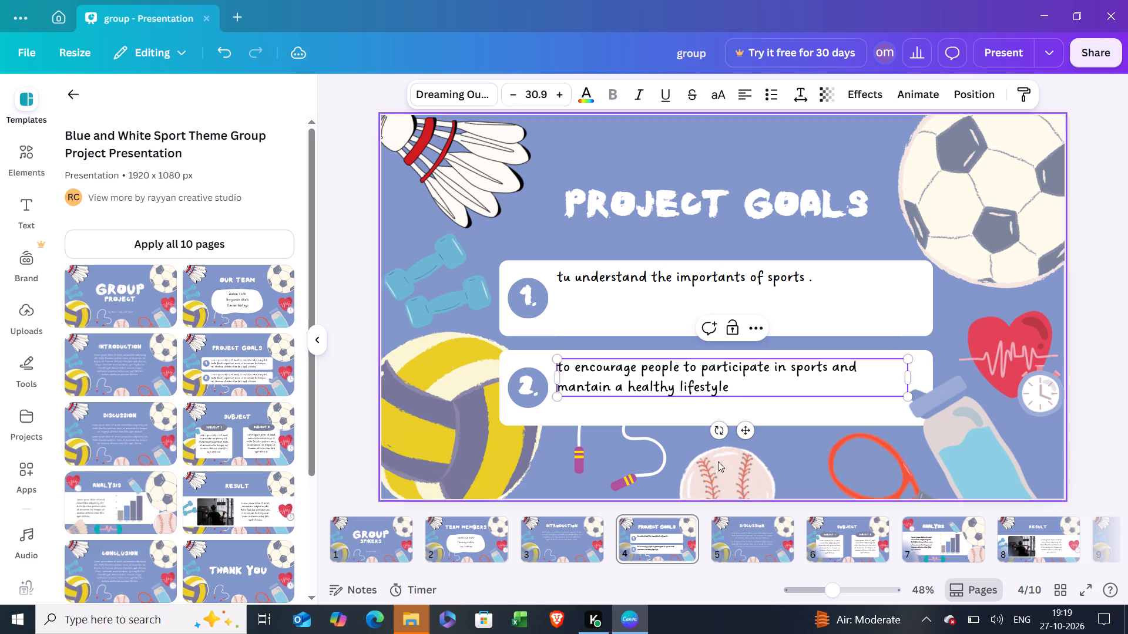
Replace the first placeholder paragraph on the page 5 Discussion slide with "sports play an important role in our daily lives".
{"action": "double_click", "coordinate": [744, 539]}
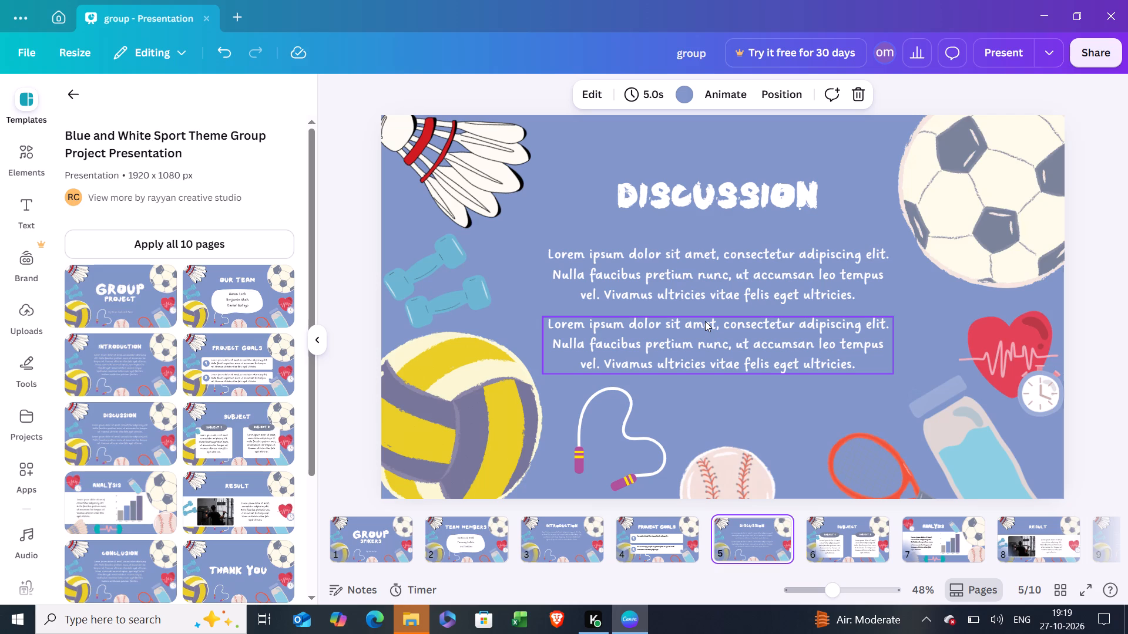
{"action": "double_click", "coordinate": [751, 278]}
{"action": "key", "text": "BackSpace"}
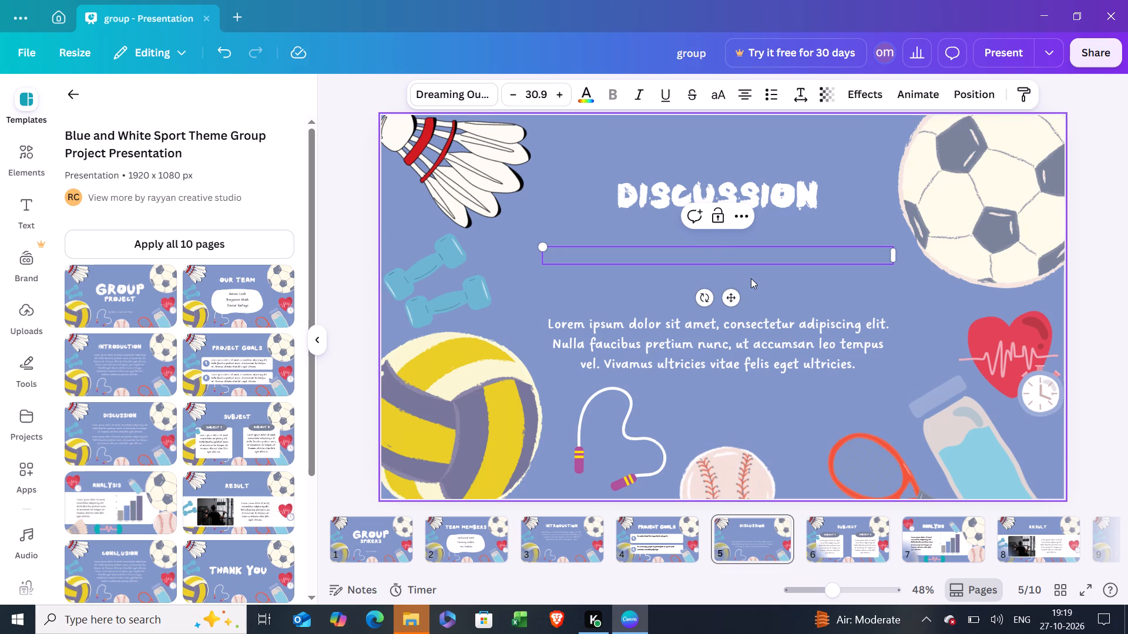
{"action": "type", "text": "sports play"}
{"action": "key", "text": "space"}
{"action": "type", "text": "an important"}
{"action": "key", "text": "space"}
{"action": "type", "text": "role"}
{"action": "key", "text": "space"}
{"action": "type", "text": "in our daily"}
{"action": "key", "text": "space"}
{"action": "type", "text": "lives"}
{"action": "key", "text": "space"}
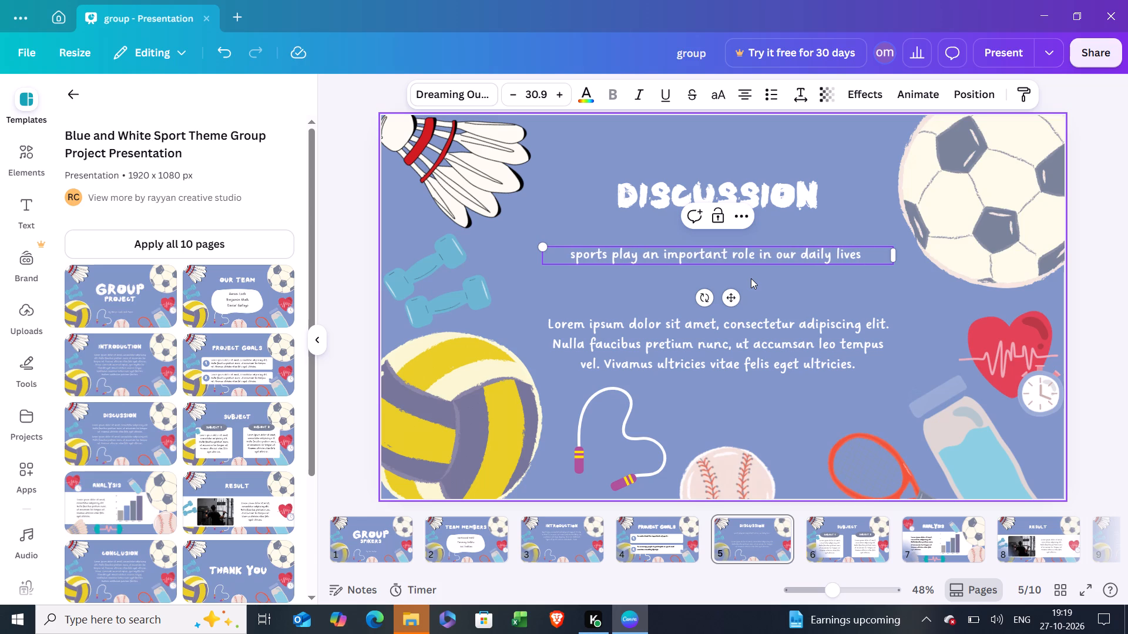
{"action": "key", "text": "t"}
{"action": "key", "text": "BackSpace"}
{"action": "key", "text": "BackSpace"}
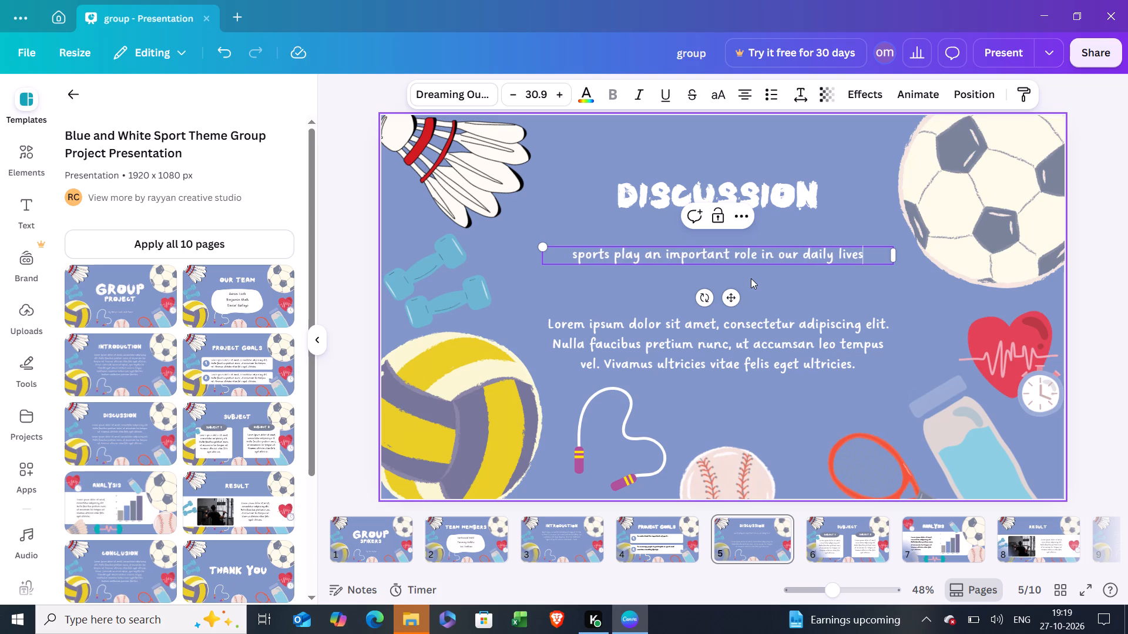
Continue the first Discussion paragraph with ". they help us to stay healthy".
{"action": "type", "text": ". they"}
{"action": "key", "text": "space"}
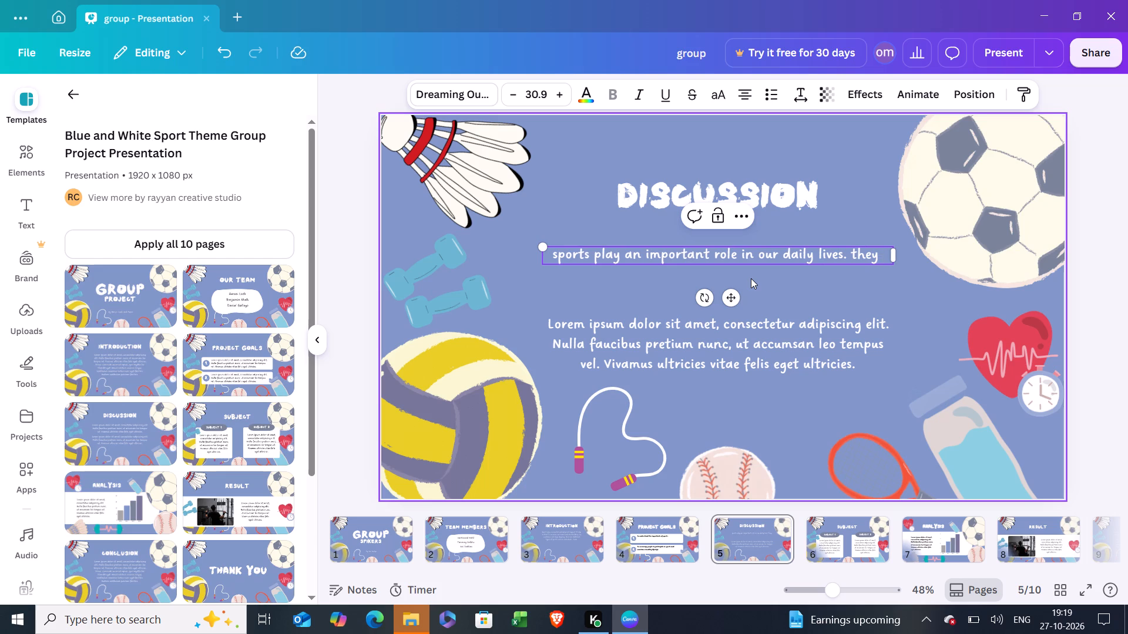
{"action": "type", "text": "help"}
{"action": "key", "text": "space"}
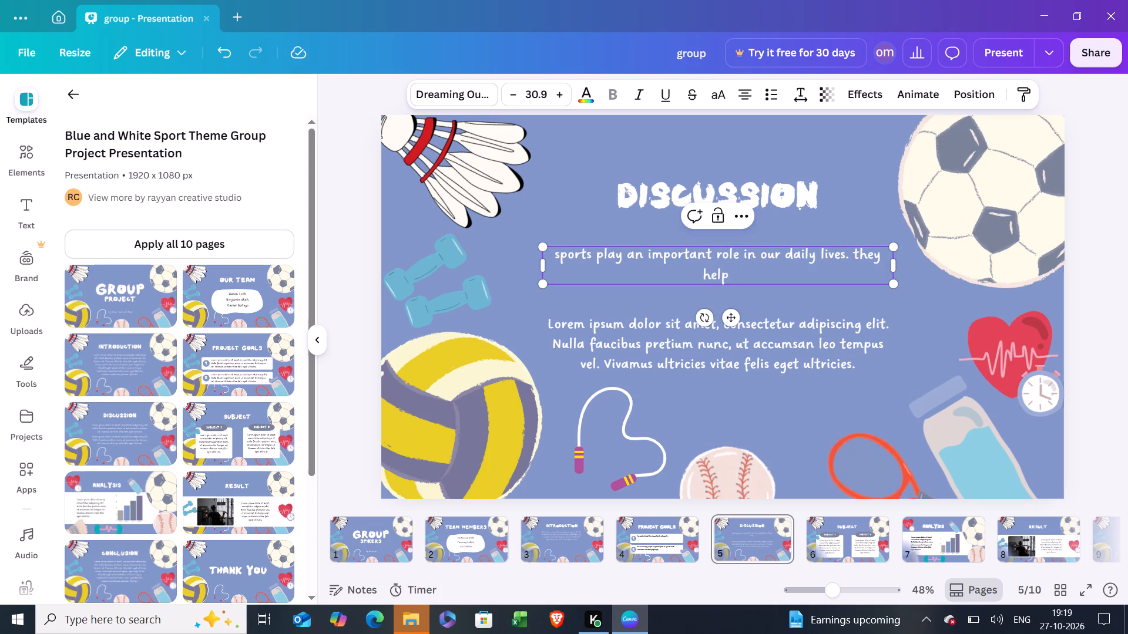
{"action": "type", "text": "us"}
{"action": "key", "text": "space"}
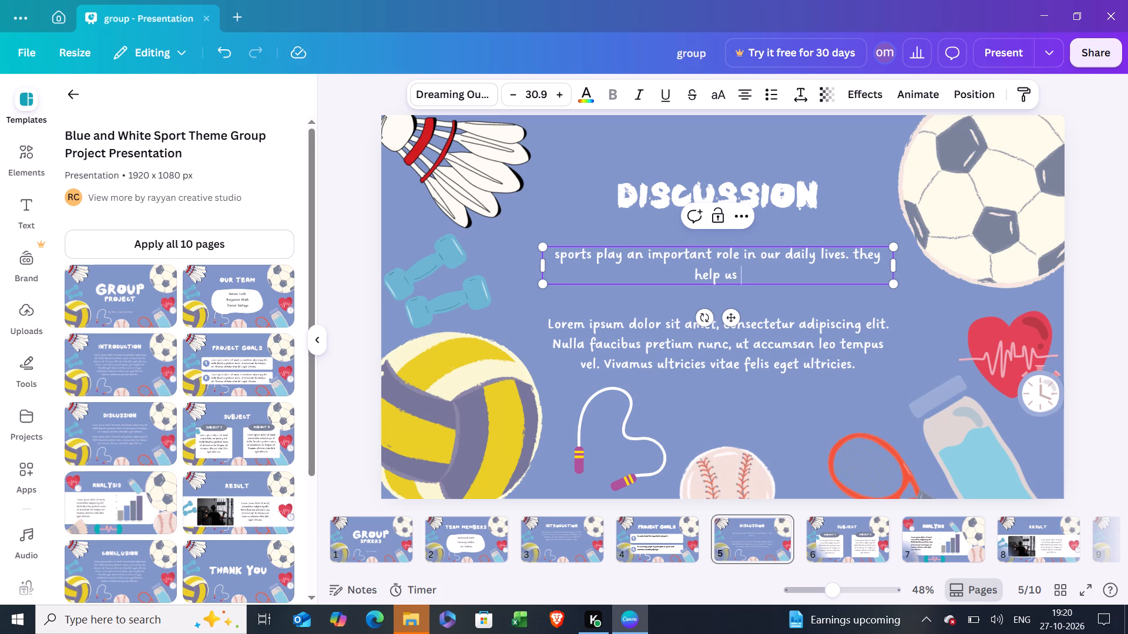
{"action": "type", "text": "to stay"}
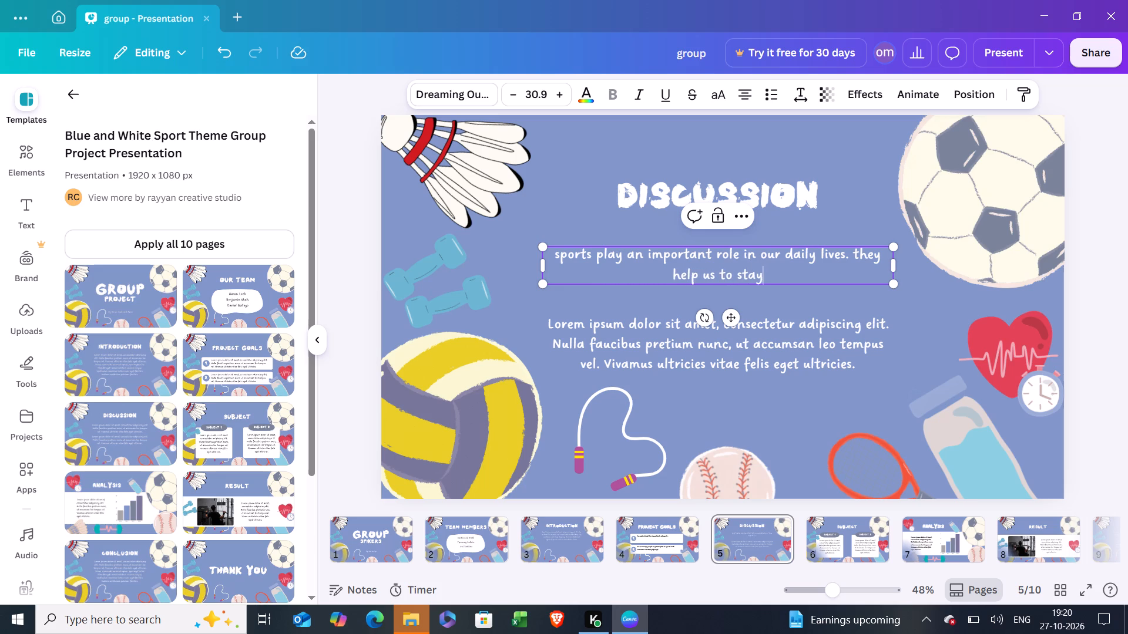
{"action": "key", "text": "space"}
{"action": "type", "text": "healthy"}
{"action": "key", "text": "space"}
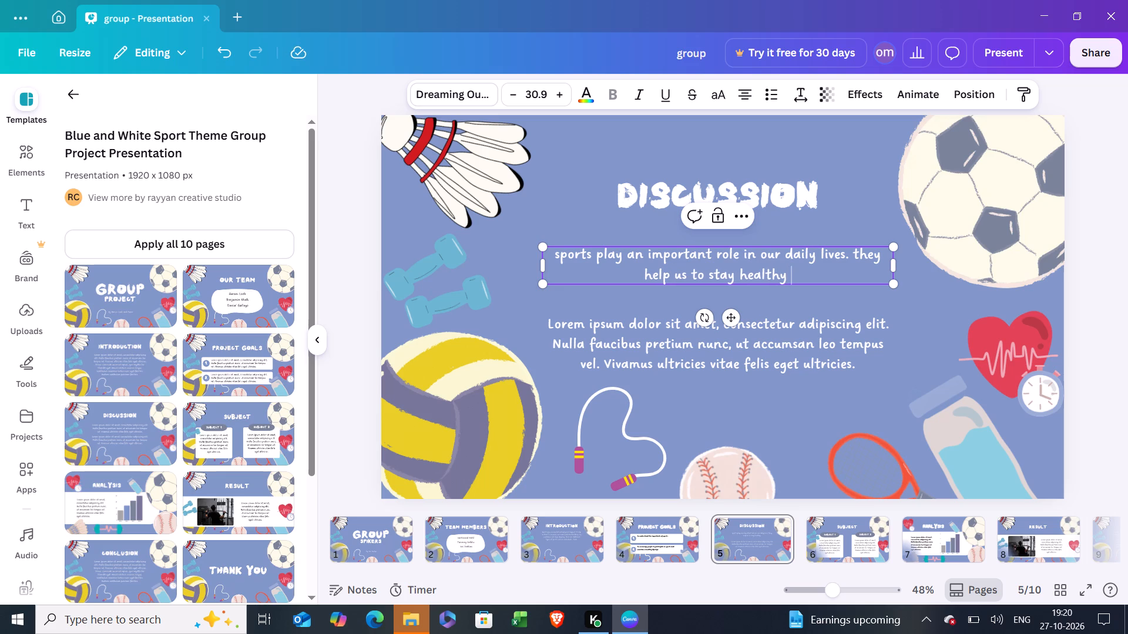
Finish the sentence in the first Discussion paragraph with ", active and physically fit".
{"action": "type", "text": ", active"}
{"action": "key", "text": "space"}
{"action": "type", "text": "and physically"}
{"action": "key", "text": "space"}
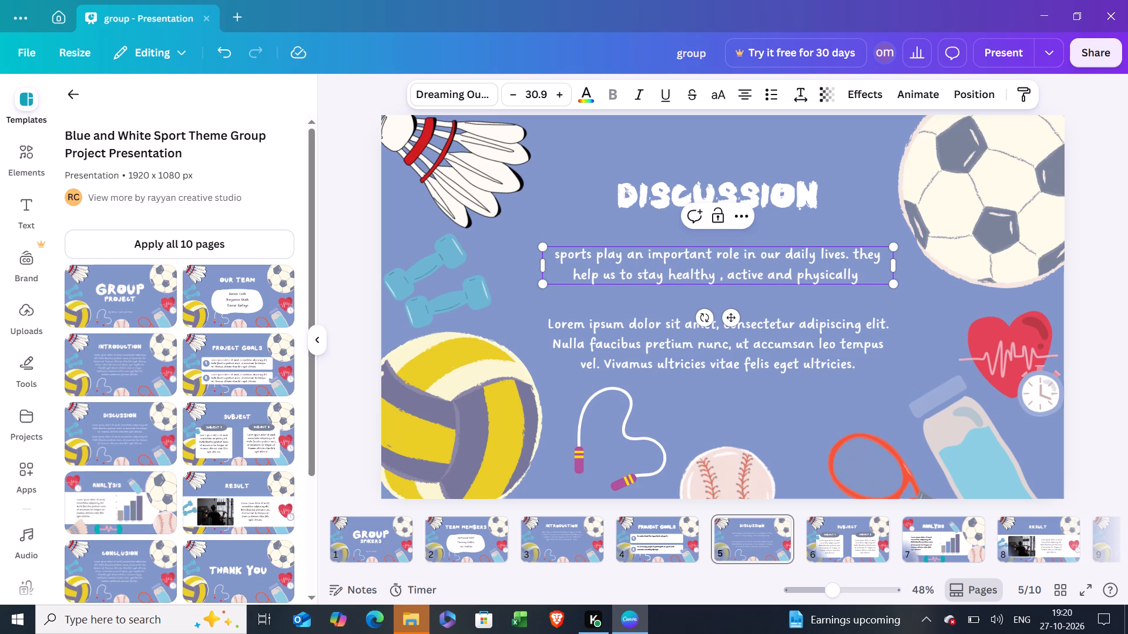
{"action": "type", "text": "fi t"}
{"action": "key", "text": "BackSpace"}
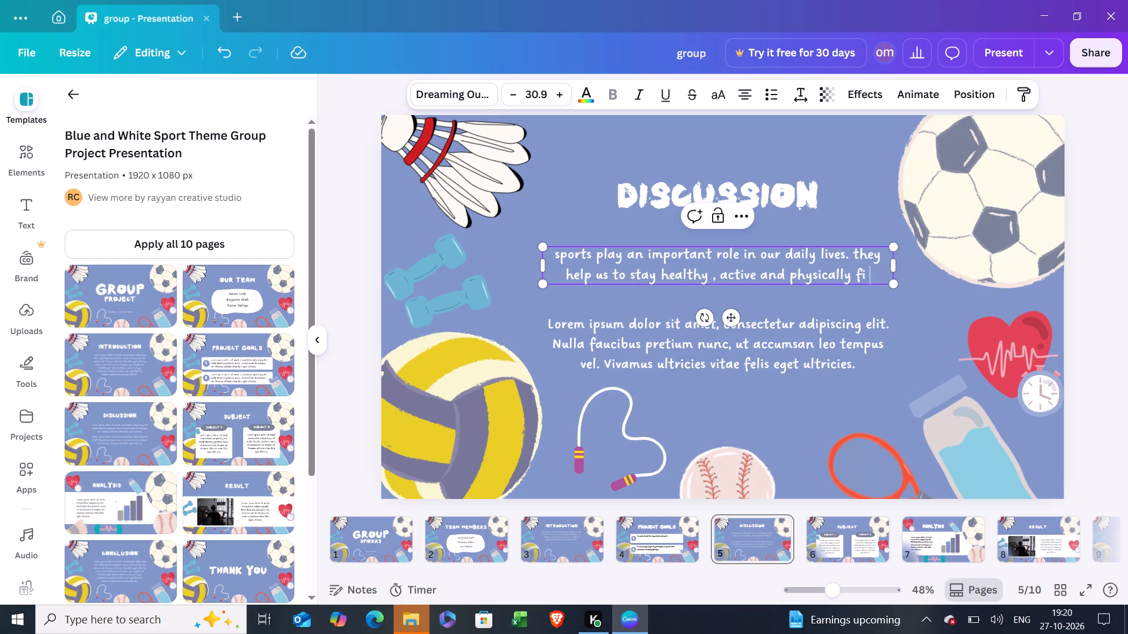
{"action": "key", "text": "BackSpace"}
{"action": "type", "text": "t"}
{"action": "key", "text": "space"}
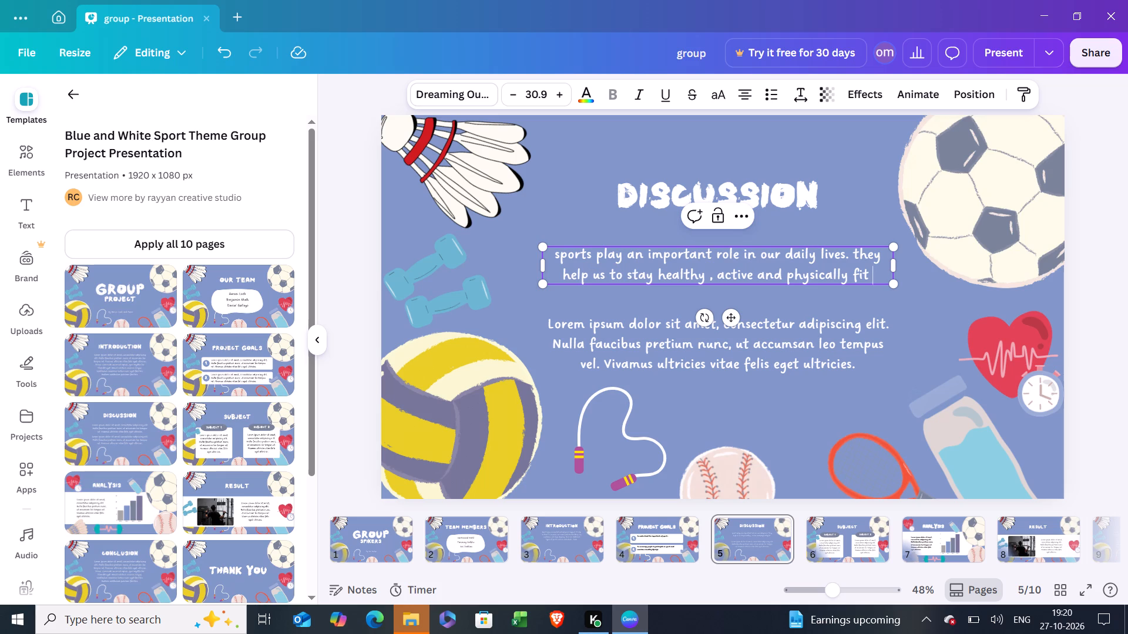
Add ". playing sports improves teamwoek" to the first Discussion paragraph.
{"action": "type", "text": ". playind"}
{"action": "key", "text": "BackSpace"}
{"action": "type", "text": "g"}
{"action": "key", "text": "space"}
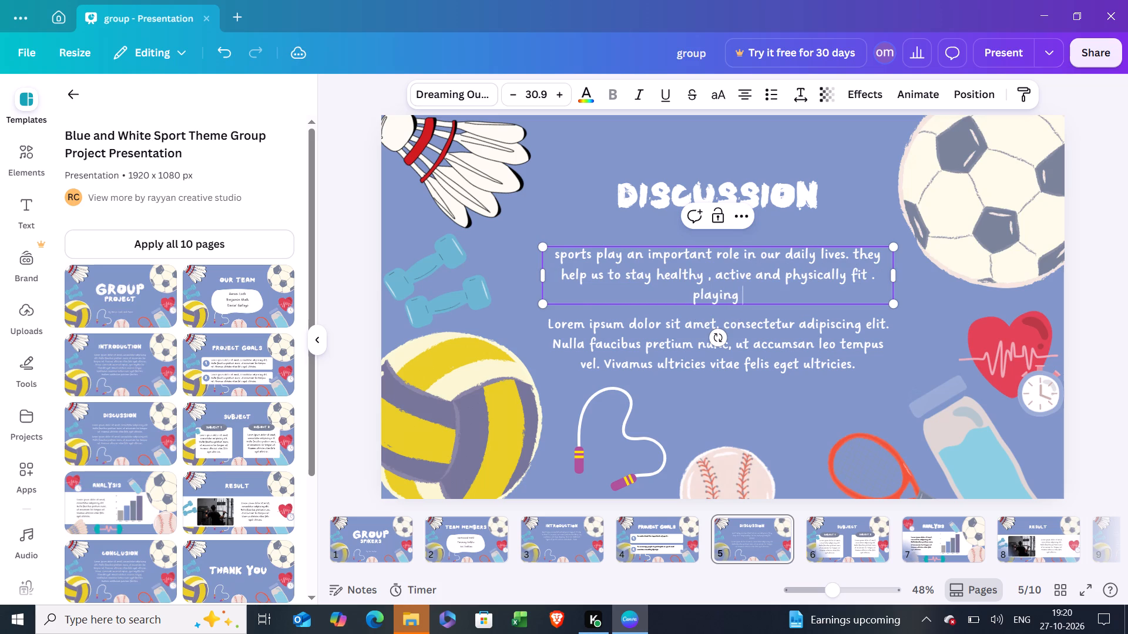
{"action": "type", "text": "sports"}
{"action": "key", "text": "space"}
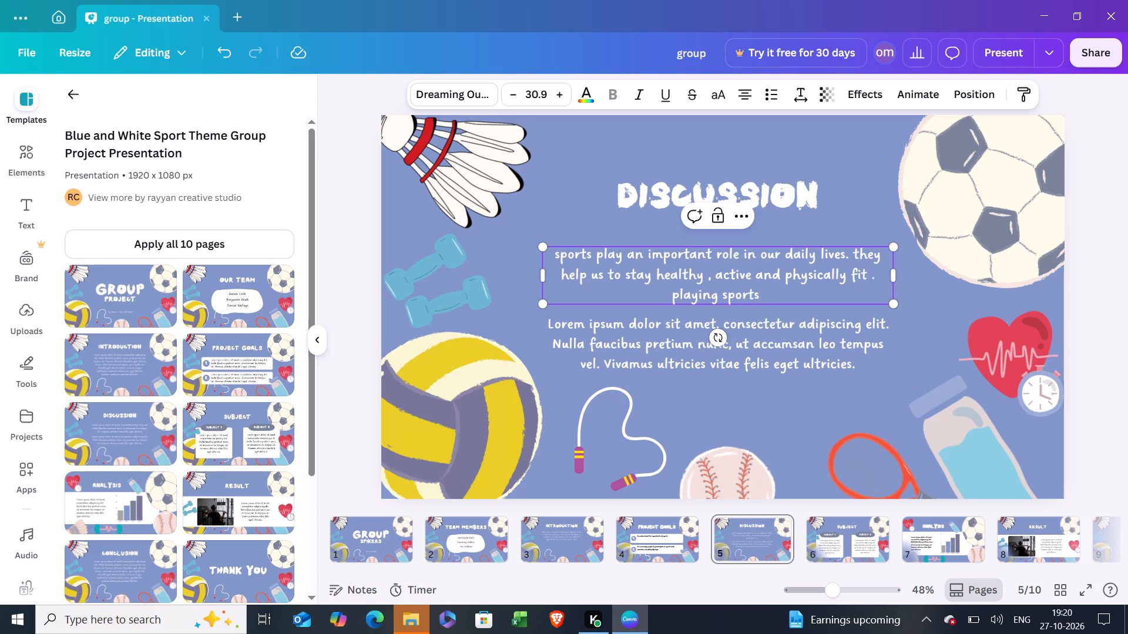
{"action": "type", "text": "improves"}
{"action": "key", "text": "space"}
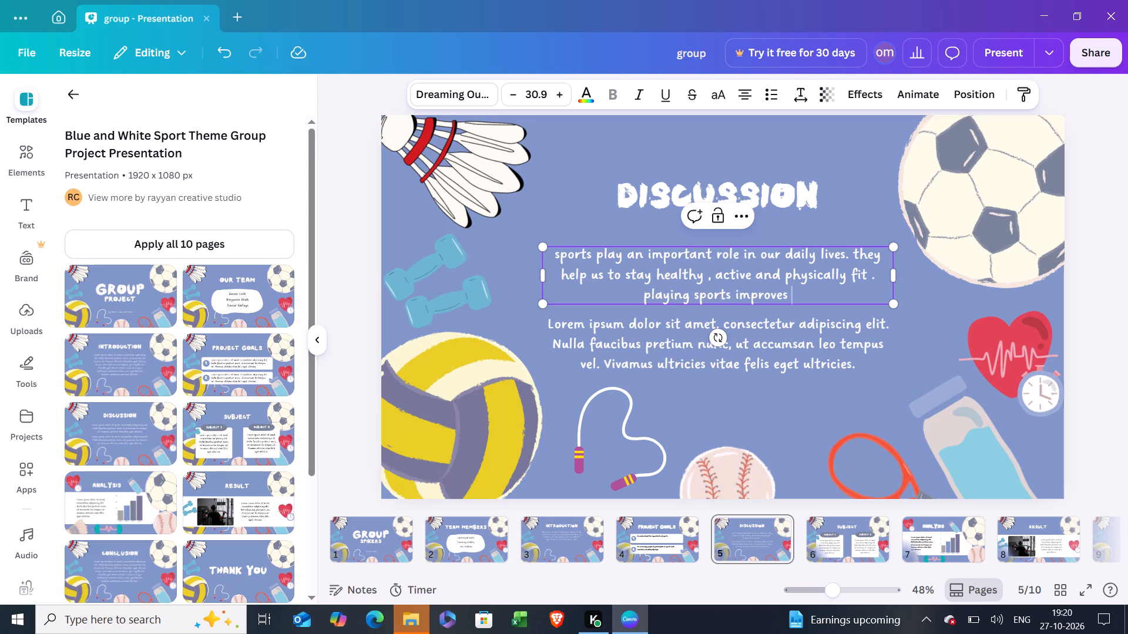
{"action": "type", "text": "teamwo"}
{"action": "type", "text": "ek"}
{"action": "key", "text": "space"}
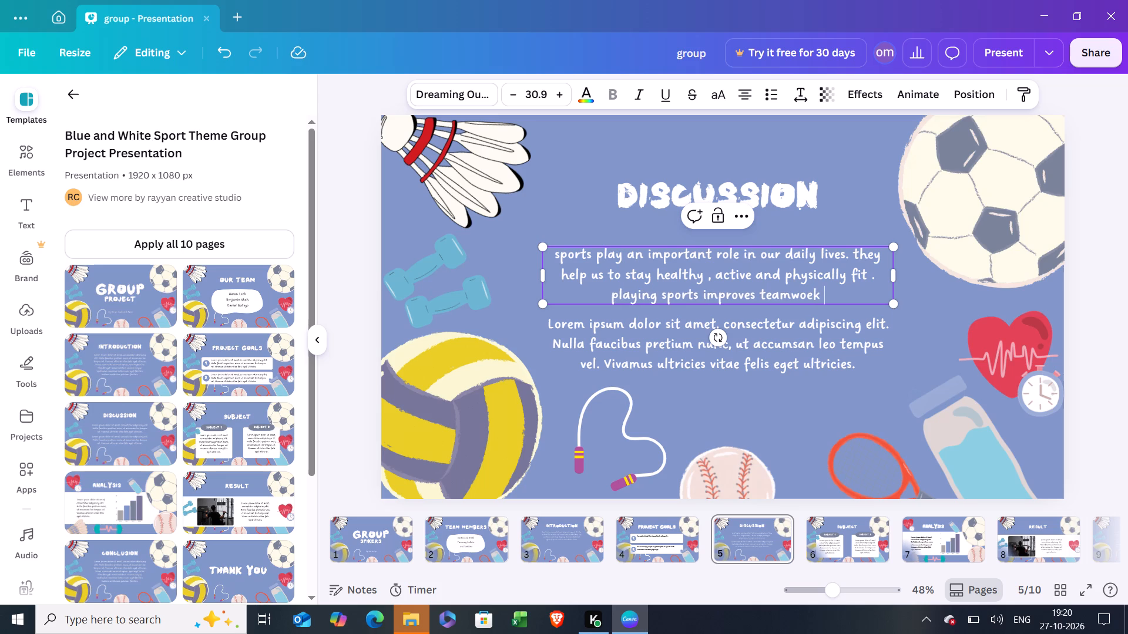
End the first Discussion paragraph with ", discipline , confidence,and lidership quality" and leave the text box.
{"action": "type", "text": ","}
{"action": "key", "text": "space"}
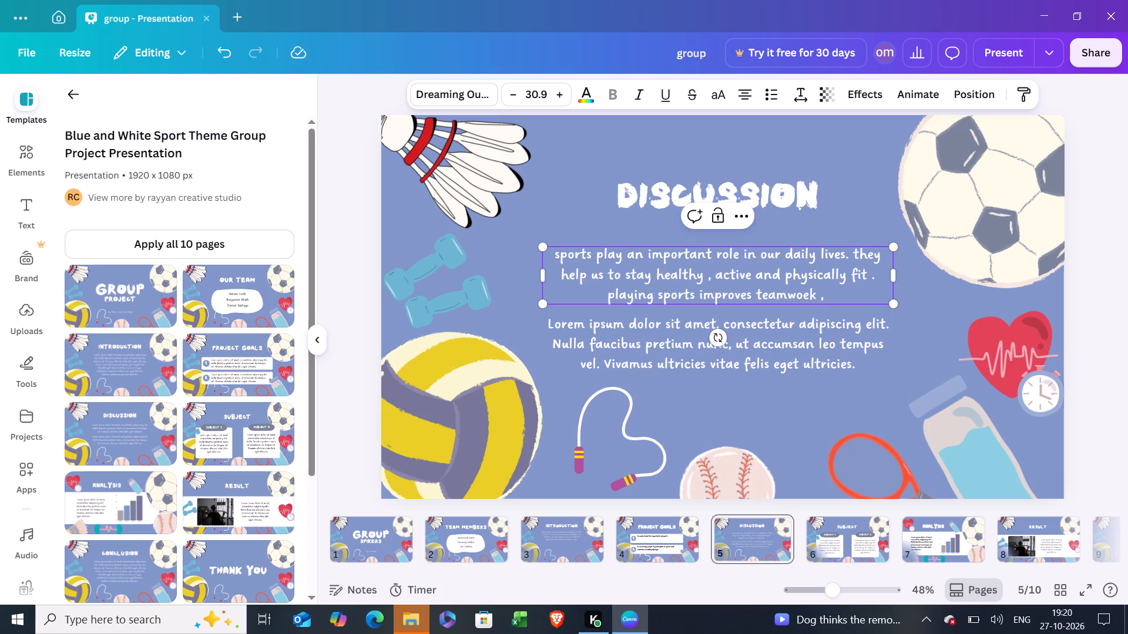
{"action": "type", "text": "disc"}
{"action": "type", "text": "ipline"}
{"action": "key", "text": "space"}
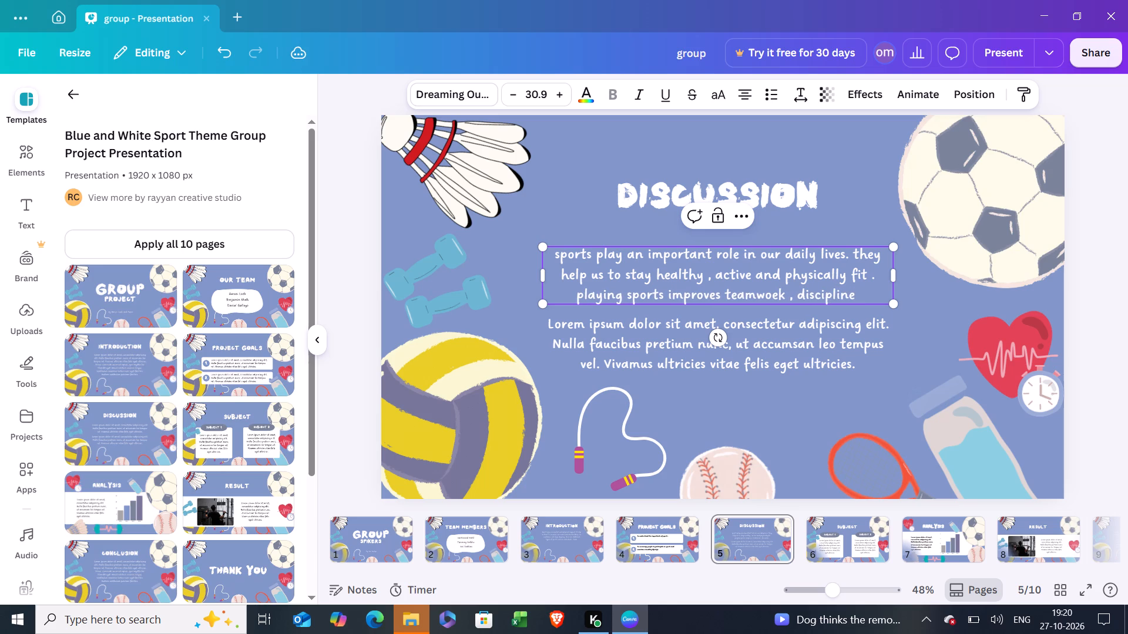
{"action": "type", "text": ", confidence"}
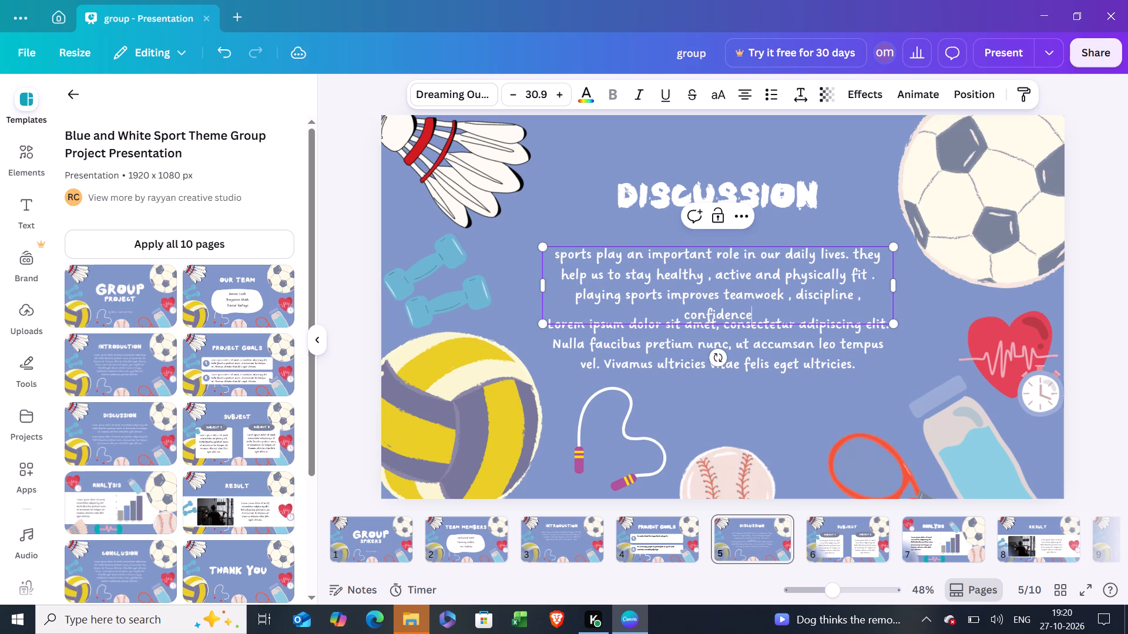
{"action": "key", "text": "comma"}
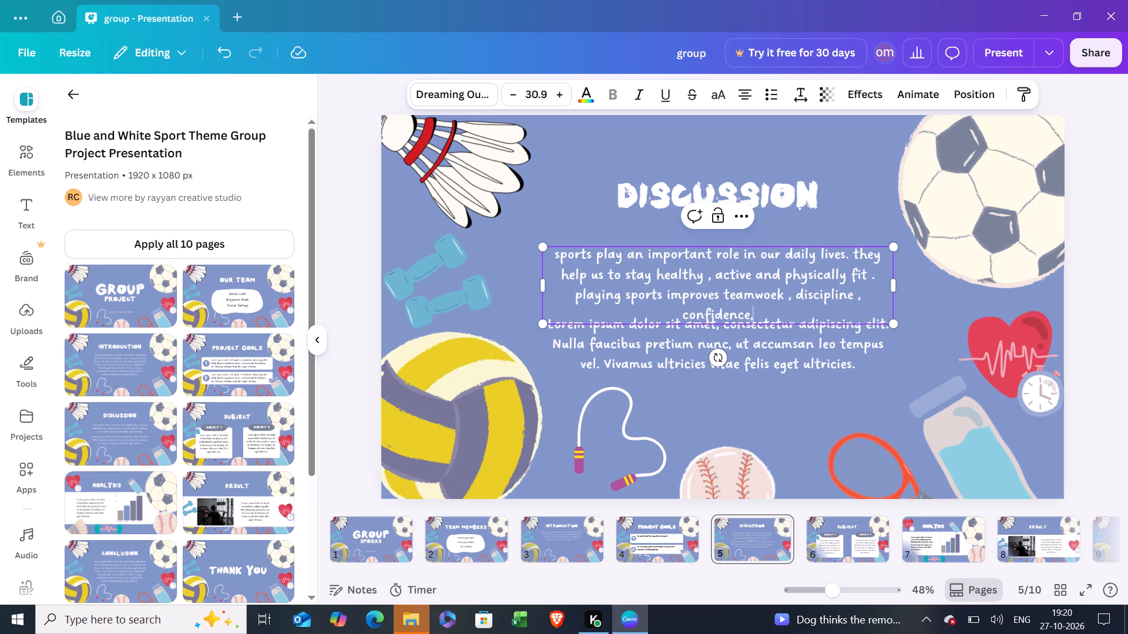
{"action": "type", "text": "and lidership"}
{"action": "key", "text": "space"}
{"action": "type", "text": "quality"}
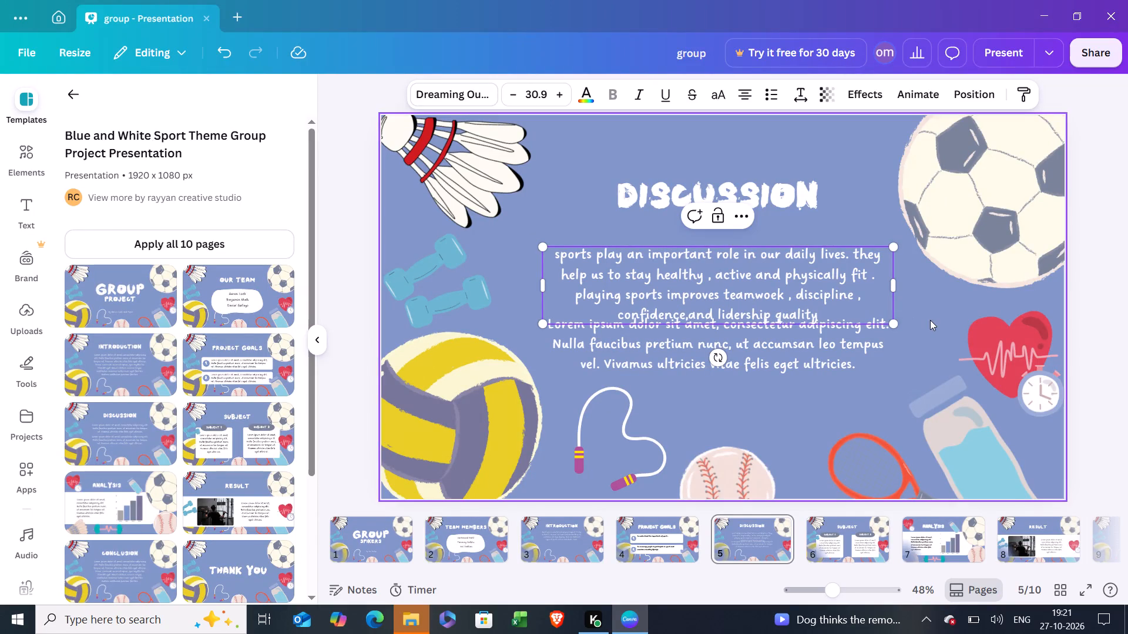
{"action": "left_click", "coordinate": [934, 346]}
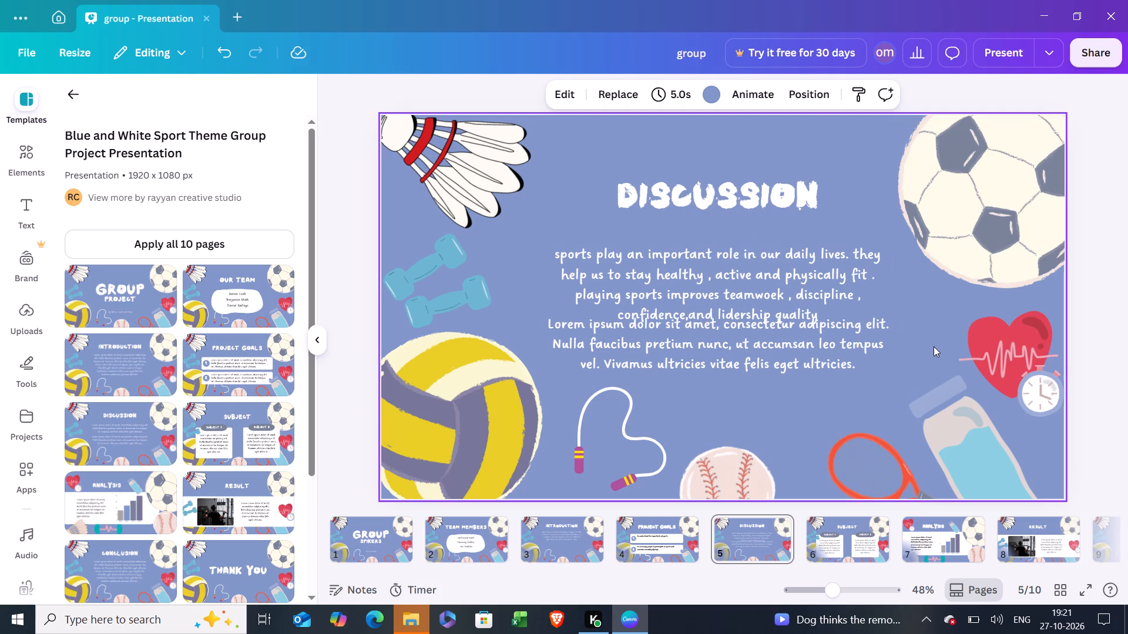
Move the first Discussion paragraph slightly up so it clears the second paragraph.
{"action": "left_click", "coordinate": [833, 295]}
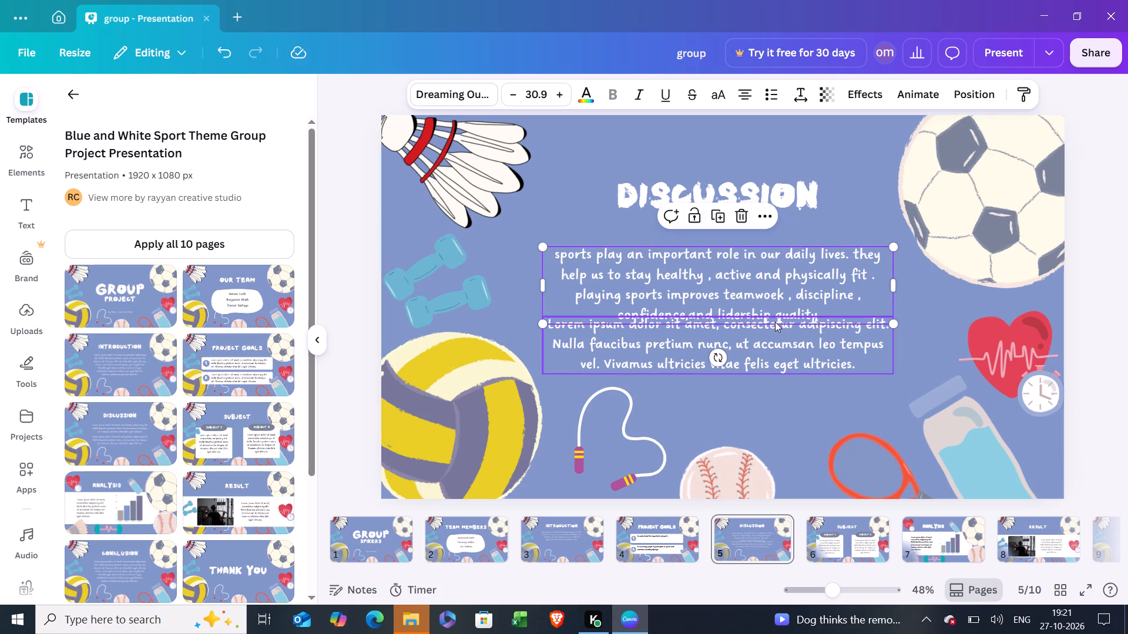
{"action": "left_click_drag", "start_coordinate": [771, 284], "coordinate": [770, 268]}
Replace the second Discussion paragraph's placeholder text with "sports also teaches us to respect others".
{"action": "double_click", "coordinate": [738, 339]}
{"action": "key", "text": "BackSpace"}
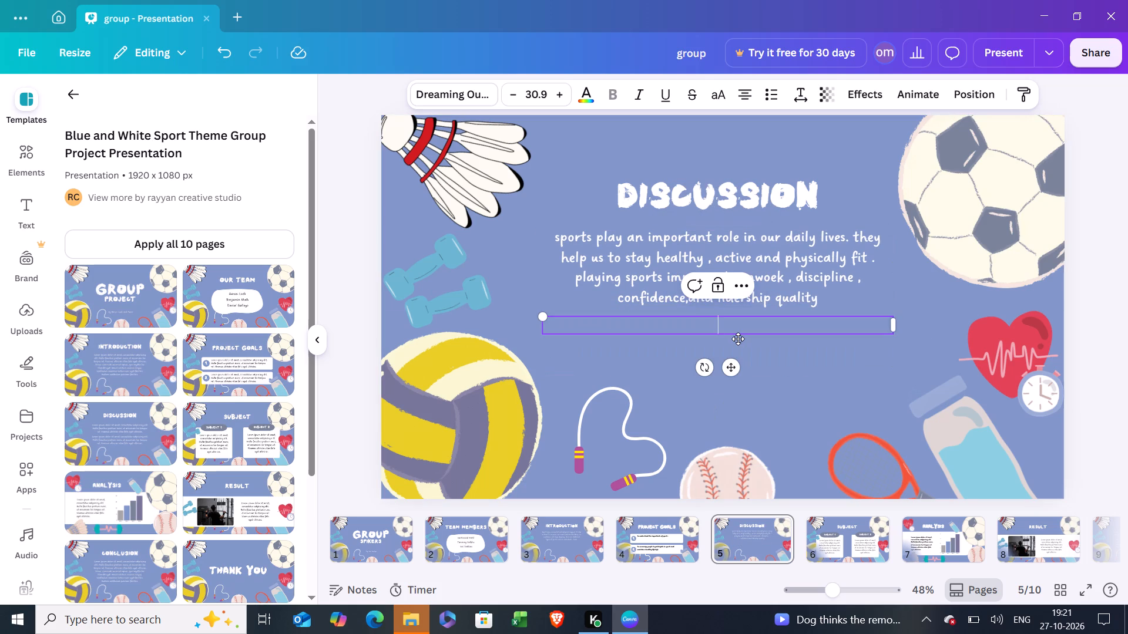
{"action": "type", "text": "sports Al"}
{"action": "key", "text": "BackSpace"}
{"action": "key", "text": "BackSpace"}
{"action": "type", "text": "also teaches us"}
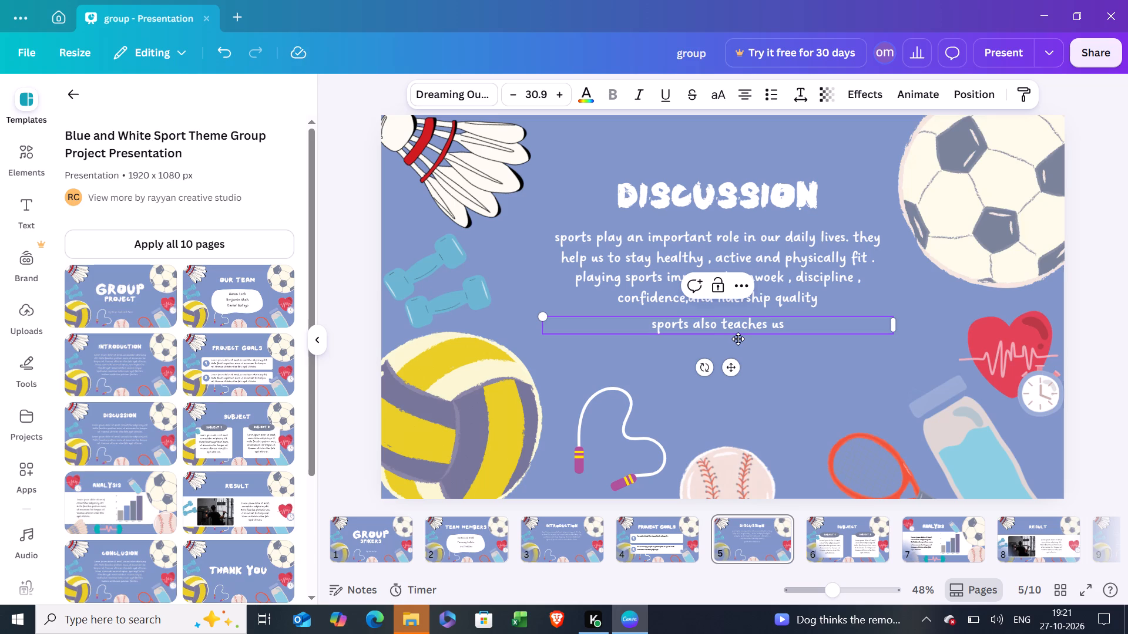
{"action": "key", "text": "space"}
{"action": "type", "text": "to respect"}
{"action": "key", "text": "space"}
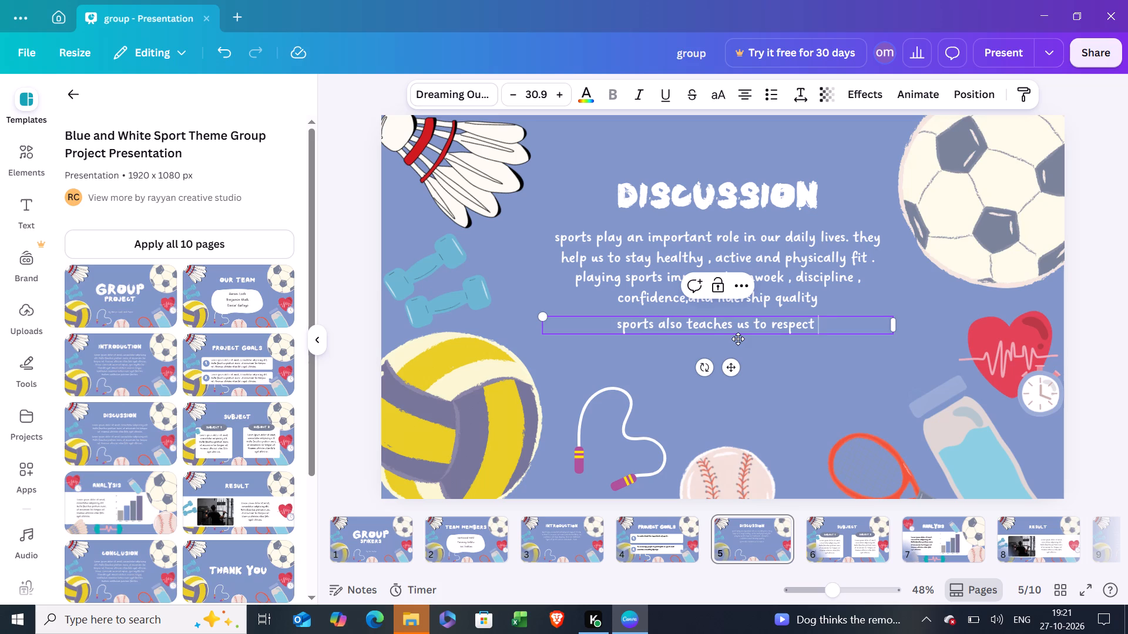
{"action": "key", "text": "a"}
{"action": "key", "text": "BackSpace"}
{"action": "type", "text": "others"}
{"action": "key", "text": "space"}
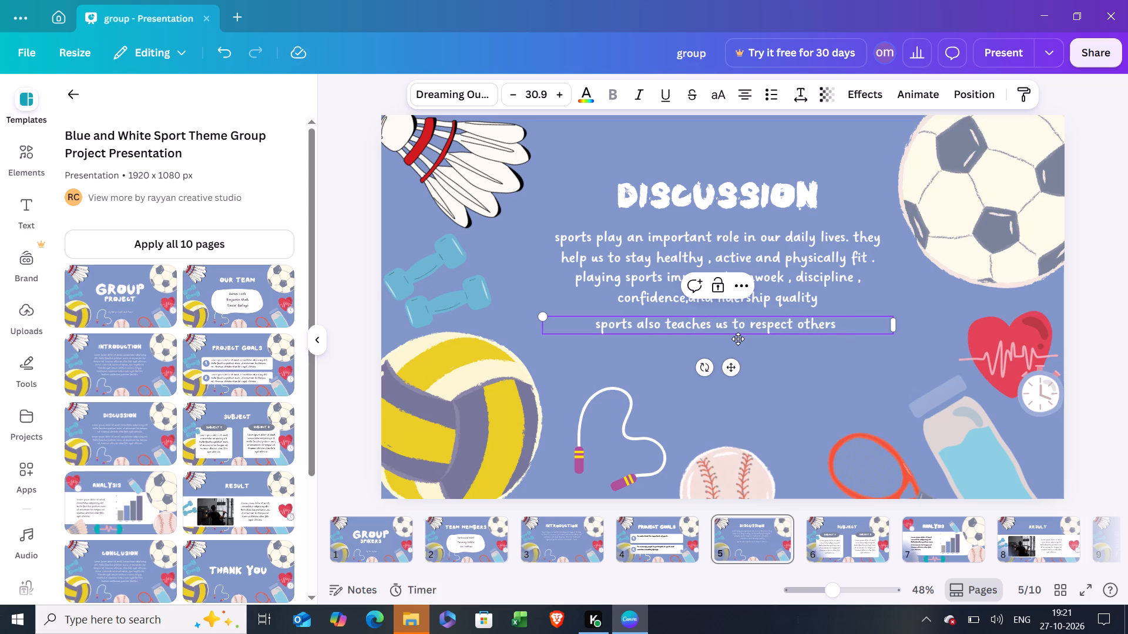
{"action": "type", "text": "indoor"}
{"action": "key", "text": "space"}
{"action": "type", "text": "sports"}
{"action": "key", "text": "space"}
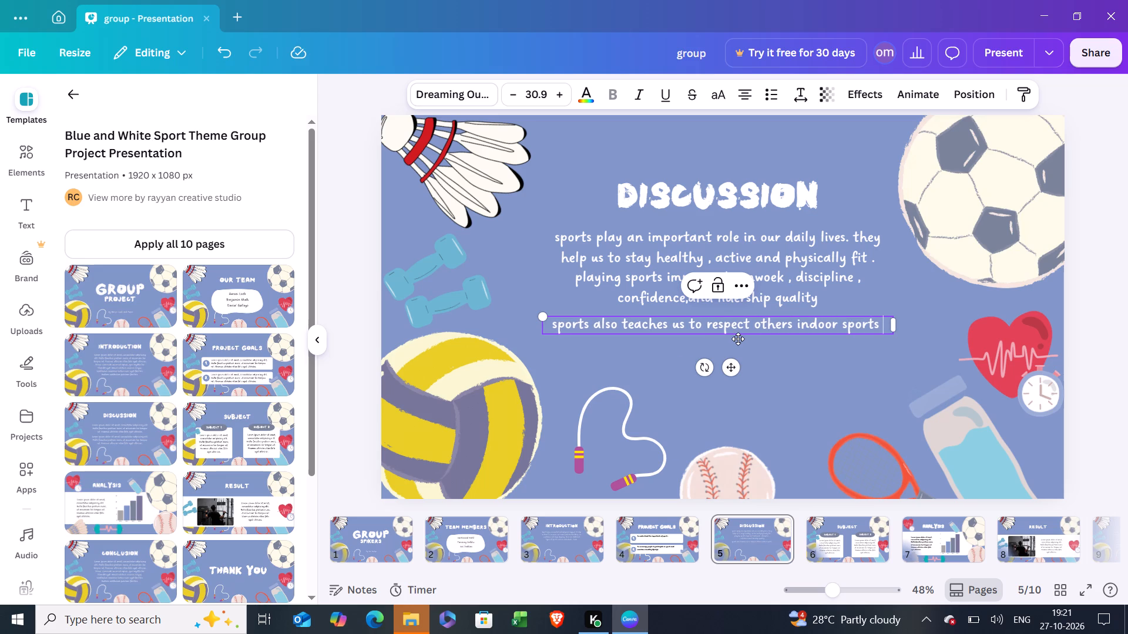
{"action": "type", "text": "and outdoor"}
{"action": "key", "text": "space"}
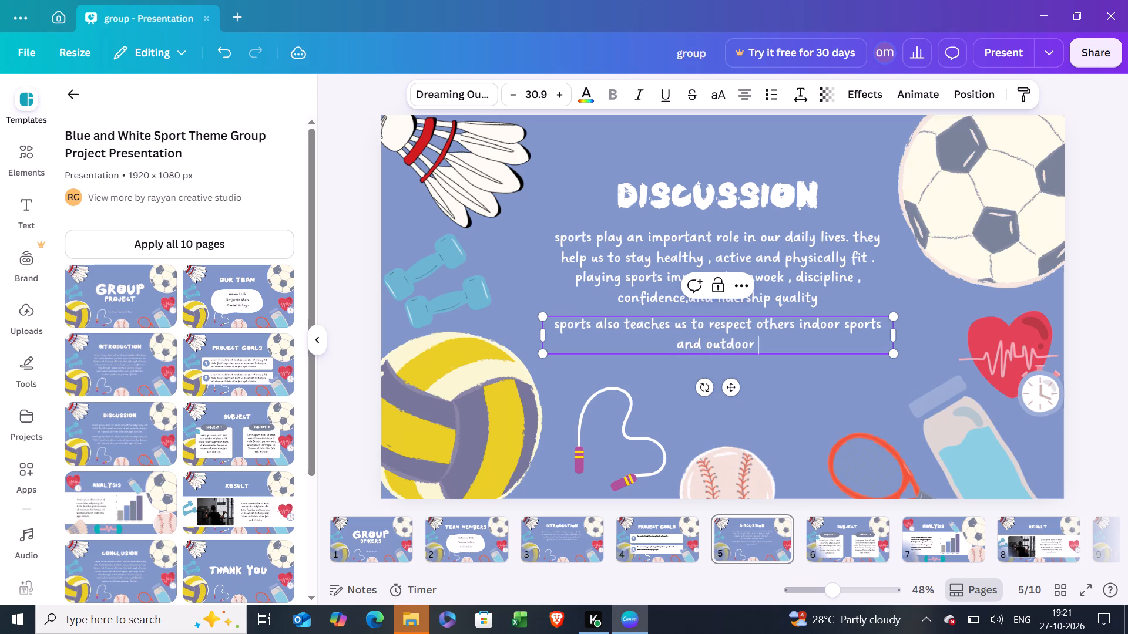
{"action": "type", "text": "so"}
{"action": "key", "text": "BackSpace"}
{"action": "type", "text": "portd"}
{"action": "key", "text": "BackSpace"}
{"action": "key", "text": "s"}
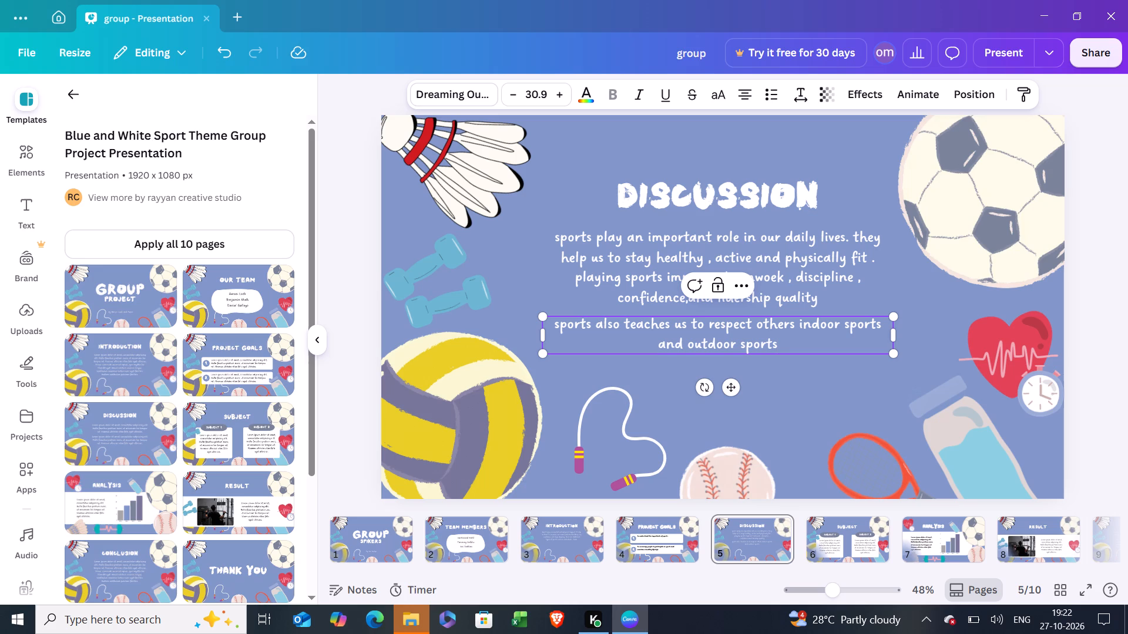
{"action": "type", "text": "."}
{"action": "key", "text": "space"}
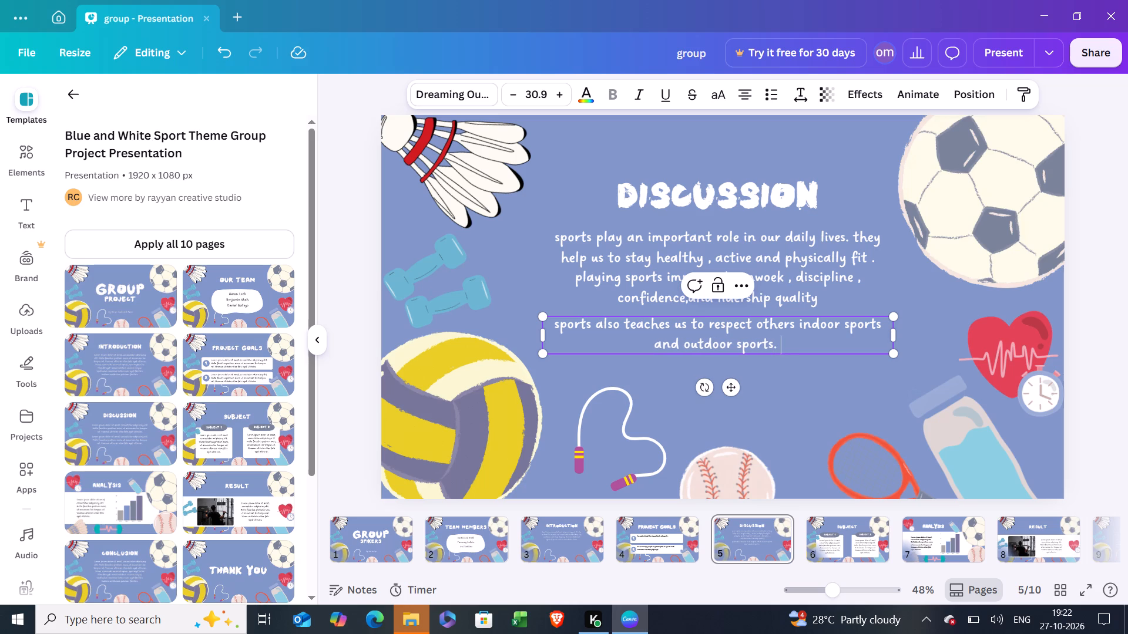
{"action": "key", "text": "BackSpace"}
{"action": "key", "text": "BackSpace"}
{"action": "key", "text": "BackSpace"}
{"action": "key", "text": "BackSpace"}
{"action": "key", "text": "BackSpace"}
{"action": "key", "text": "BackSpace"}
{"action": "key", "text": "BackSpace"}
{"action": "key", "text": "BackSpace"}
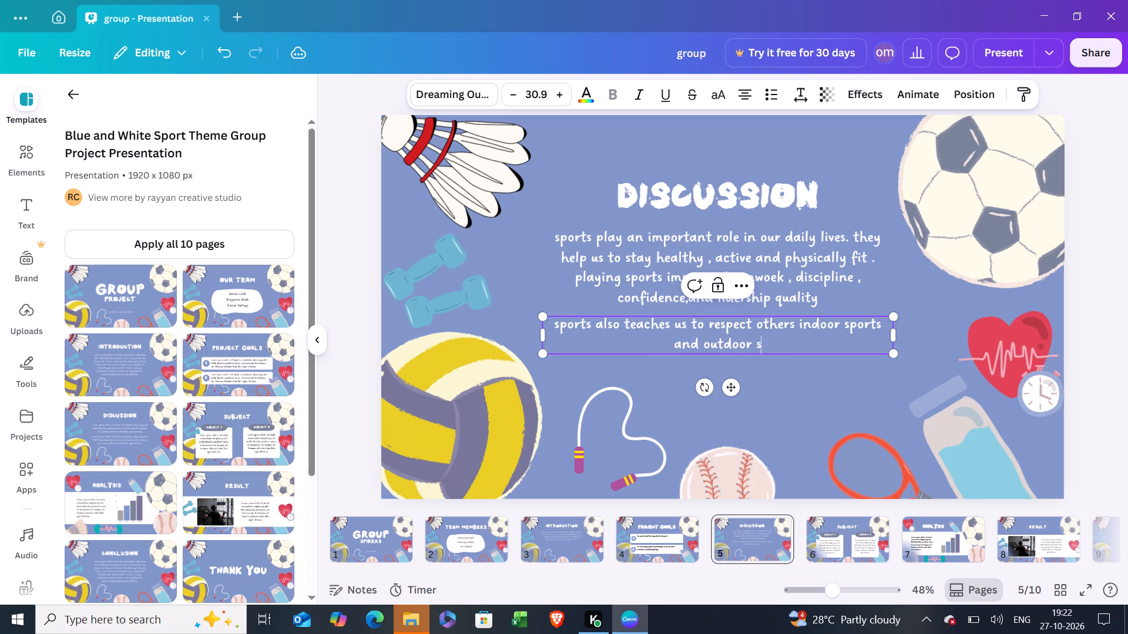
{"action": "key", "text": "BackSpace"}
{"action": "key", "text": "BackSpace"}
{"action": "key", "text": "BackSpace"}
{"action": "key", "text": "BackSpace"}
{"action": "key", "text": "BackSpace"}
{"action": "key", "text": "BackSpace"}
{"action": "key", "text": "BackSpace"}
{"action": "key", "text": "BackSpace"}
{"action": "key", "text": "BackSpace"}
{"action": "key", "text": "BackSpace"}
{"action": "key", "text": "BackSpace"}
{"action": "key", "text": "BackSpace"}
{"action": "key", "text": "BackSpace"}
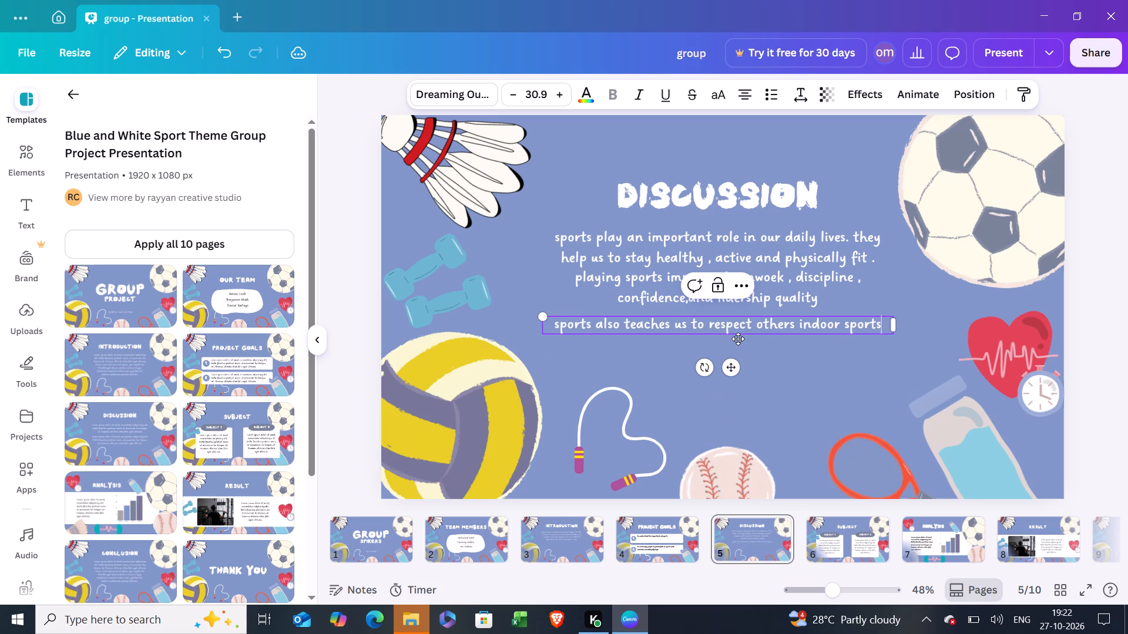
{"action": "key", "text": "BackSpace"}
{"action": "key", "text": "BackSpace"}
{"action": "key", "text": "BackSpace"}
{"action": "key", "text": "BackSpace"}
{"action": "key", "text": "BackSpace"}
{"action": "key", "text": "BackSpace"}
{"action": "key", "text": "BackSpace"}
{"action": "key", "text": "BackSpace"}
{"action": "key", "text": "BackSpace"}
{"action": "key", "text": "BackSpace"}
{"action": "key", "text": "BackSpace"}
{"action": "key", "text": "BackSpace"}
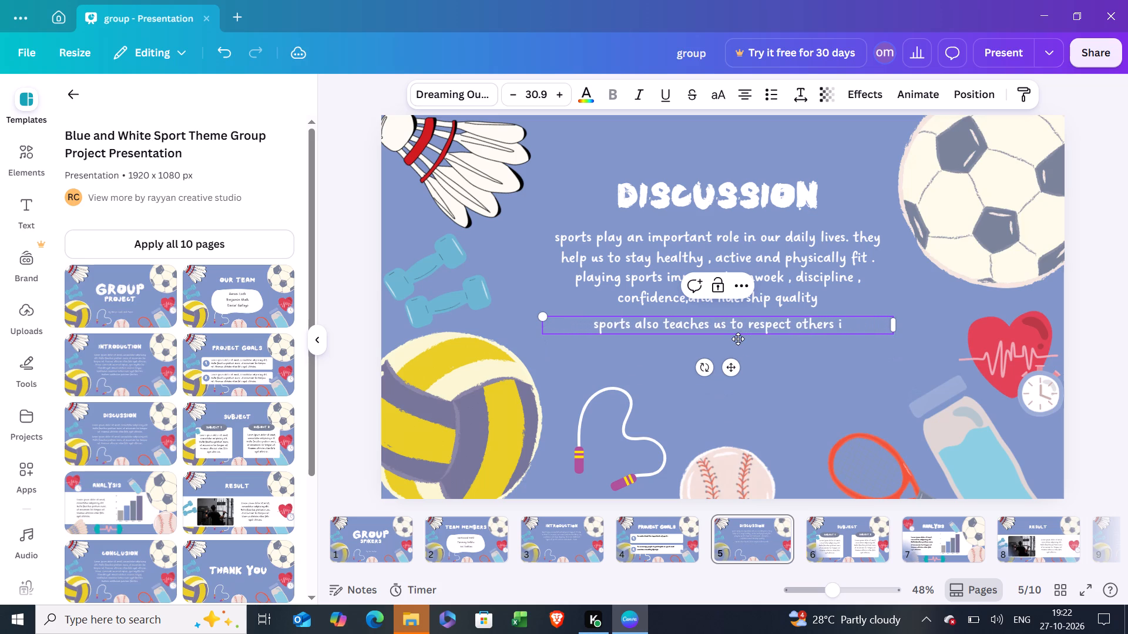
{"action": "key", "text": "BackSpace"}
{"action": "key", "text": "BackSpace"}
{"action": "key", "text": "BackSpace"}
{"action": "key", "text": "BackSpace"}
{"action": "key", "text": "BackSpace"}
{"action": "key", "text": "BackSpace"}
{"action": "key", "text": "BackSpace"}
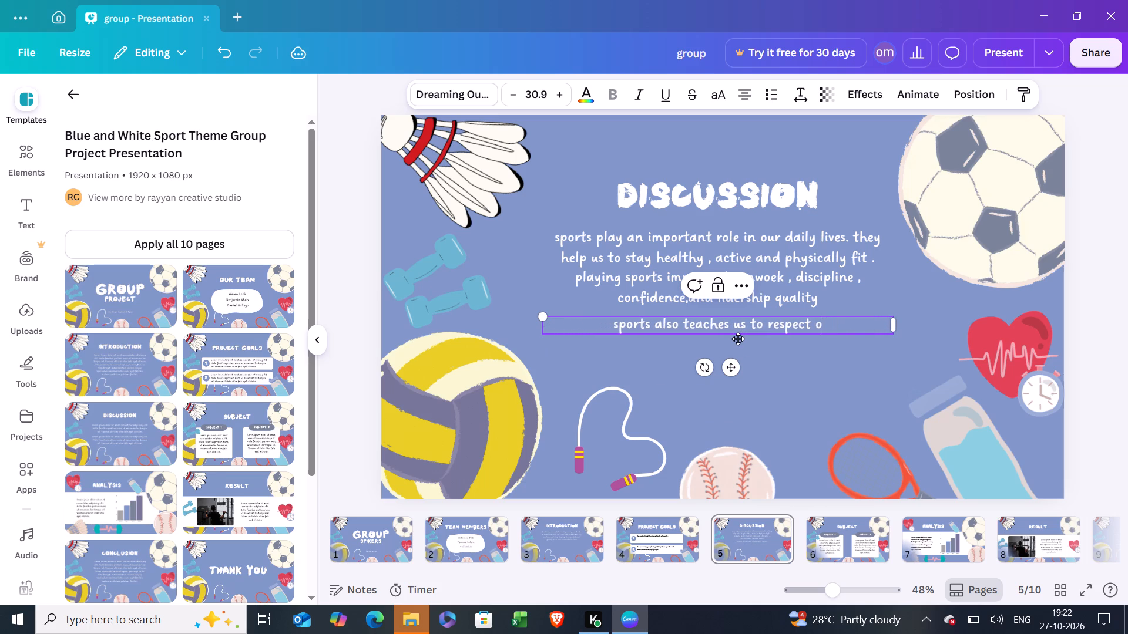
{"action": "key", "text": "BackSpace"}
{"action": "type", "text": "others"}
Continue the second Discussion paragraph after "others" with ", follow rules ,".
{"action": "type", "text": ","}
{"action": "key", "text": "space"}
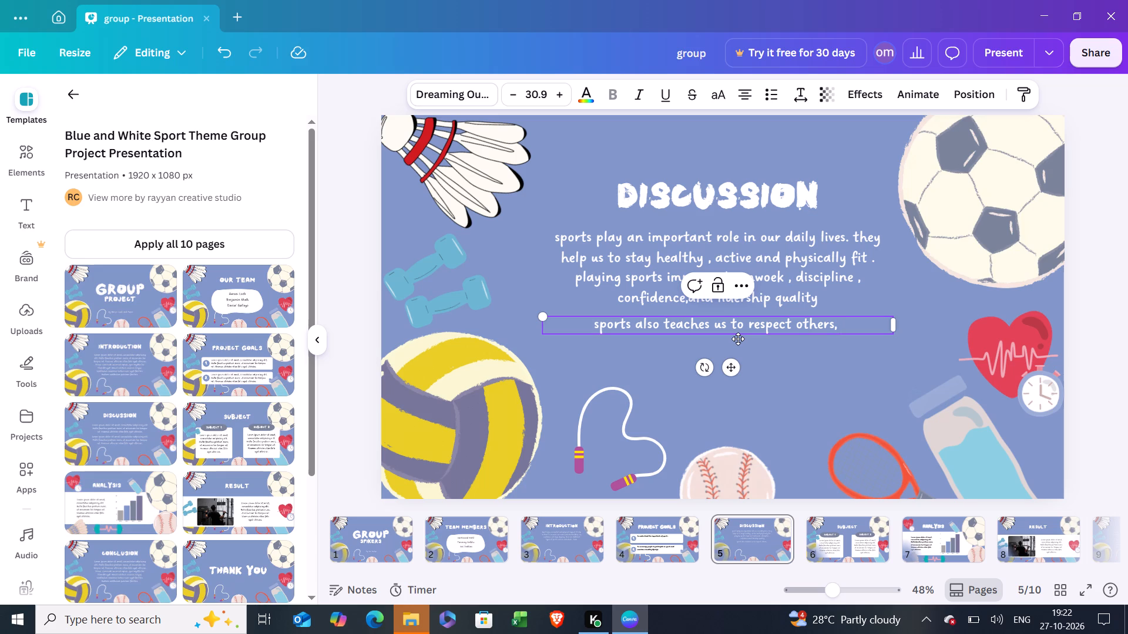
{"action": "type", "text": "follow rules"}
{"action": "key", "text": "space"}
{"action": "type", "text": ","}
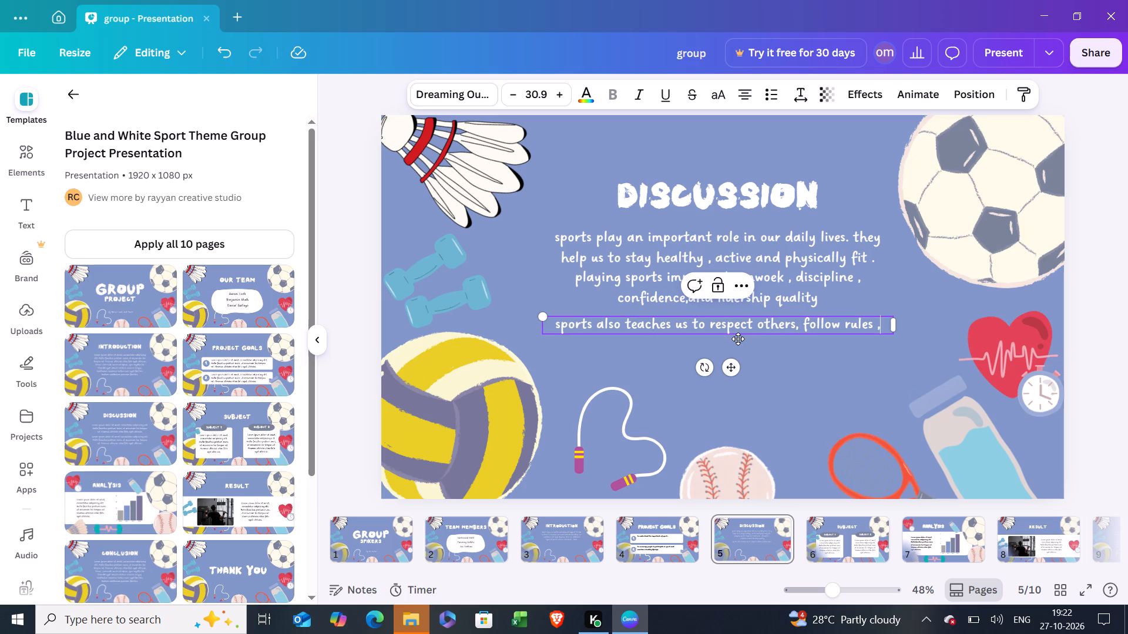
{"action": "key", "text": "space"}
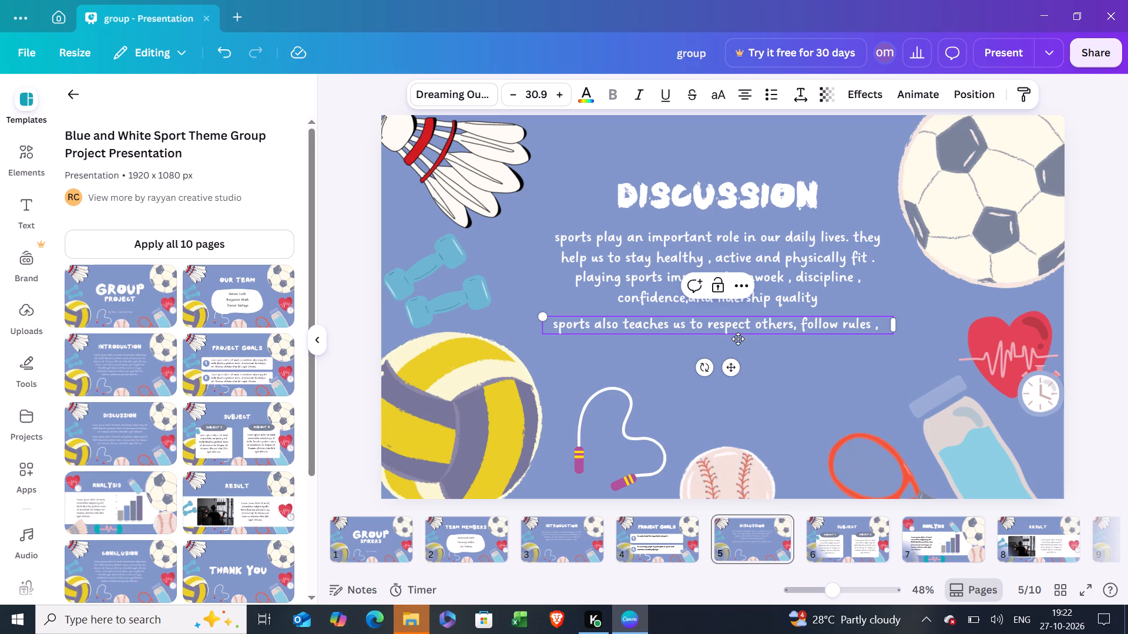
Complete the second Discussion paragraph's first sentence with "and accept both victory and defeat .".
{"action": "type", "text": "and accept bi"}
{"action": "key", "text": "BackSpace"}
{"action": "type", "text": "oth"}
{"action": "key", "text": "space"}
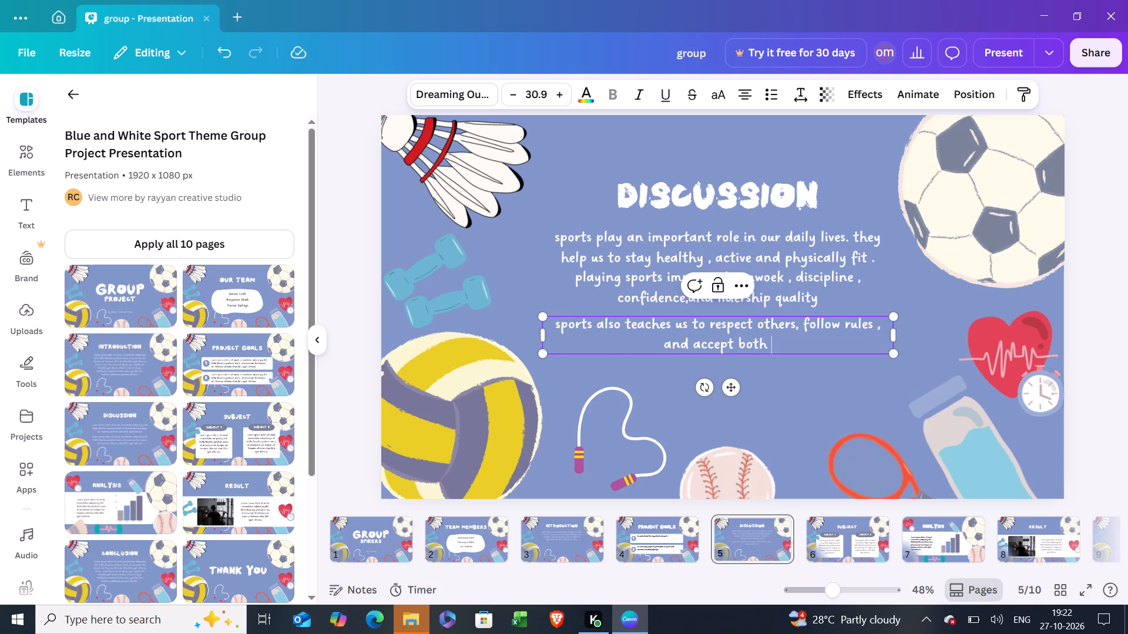
{"action": "type", "text": "victory"}
{"action": "key", "text": "space"}
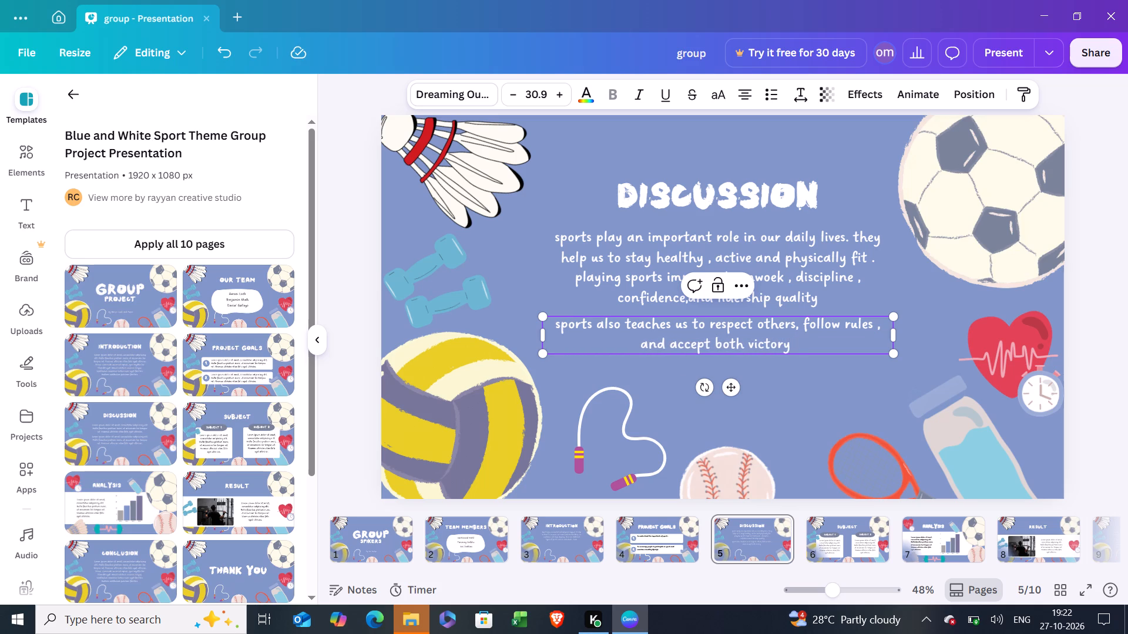
{"action": "type", "text": "and"}
{"action": "key", "text": "space"}
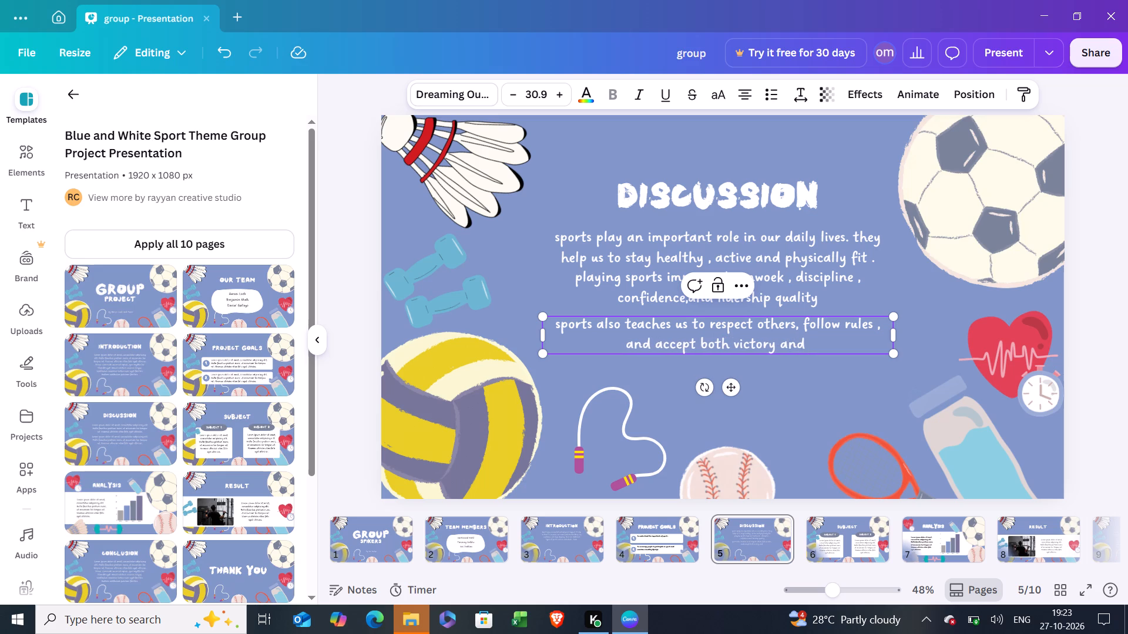
{"action": "type", "text": "defeat"}
{"action": "key", "text": "space"}
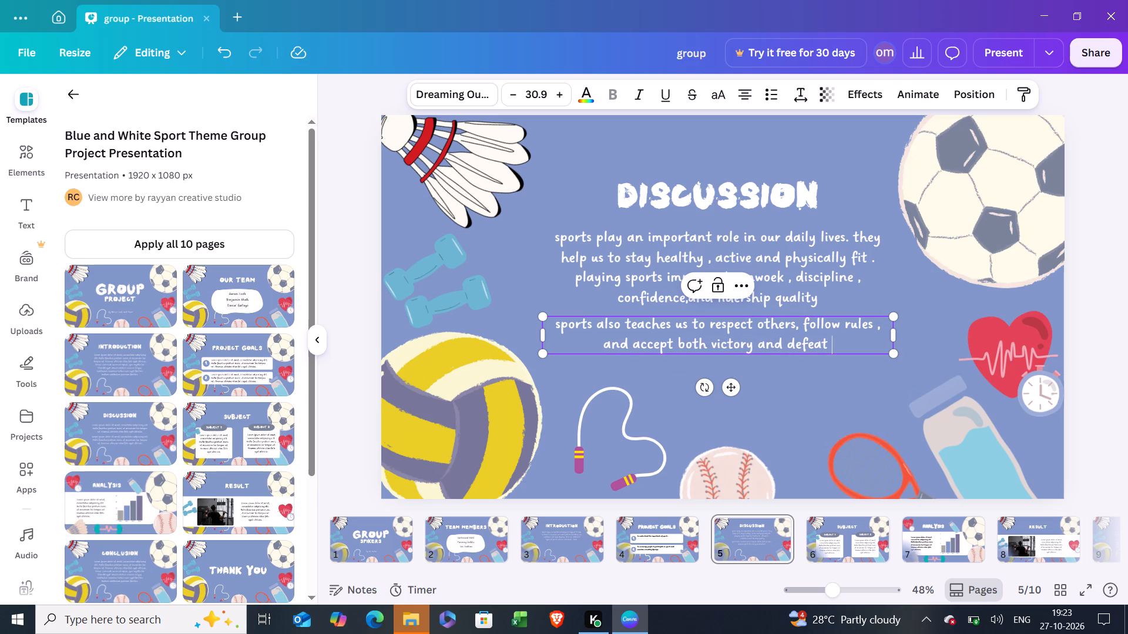
{"action": "key", "text": "comma"}
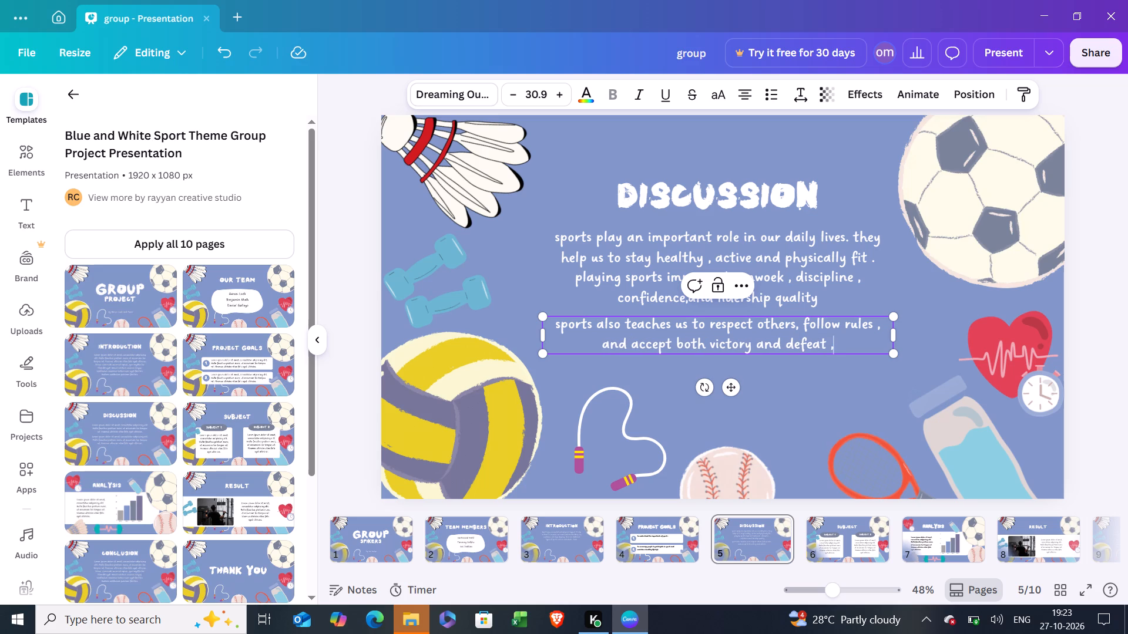
{"action": "key", "text": "space"}
{"action": "key", "text": "BackSpace"}
{"action": "key", "text": "BackSpace"}
{"action": "type", "text": "."}
Start a new sentence in the second Discussion paragraph with "however , players should".
{"action": "key", "text": "space"}
{"action": "key", "text": "k"}
{"action": "key", "text": "BackSpace"}
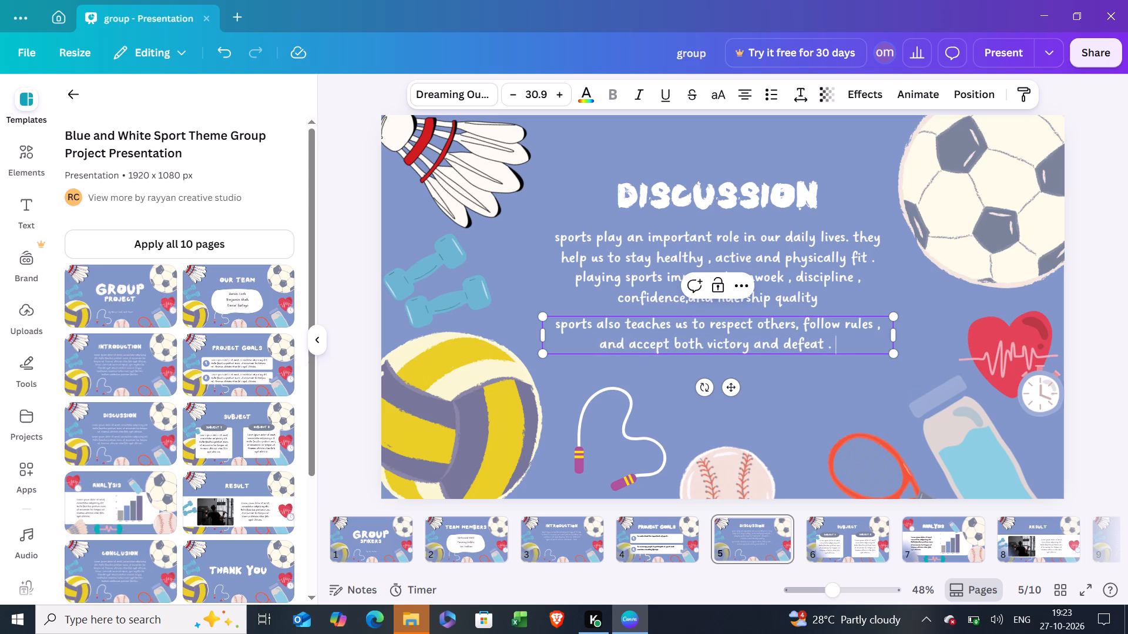
{"action": "type", "text": "how"}
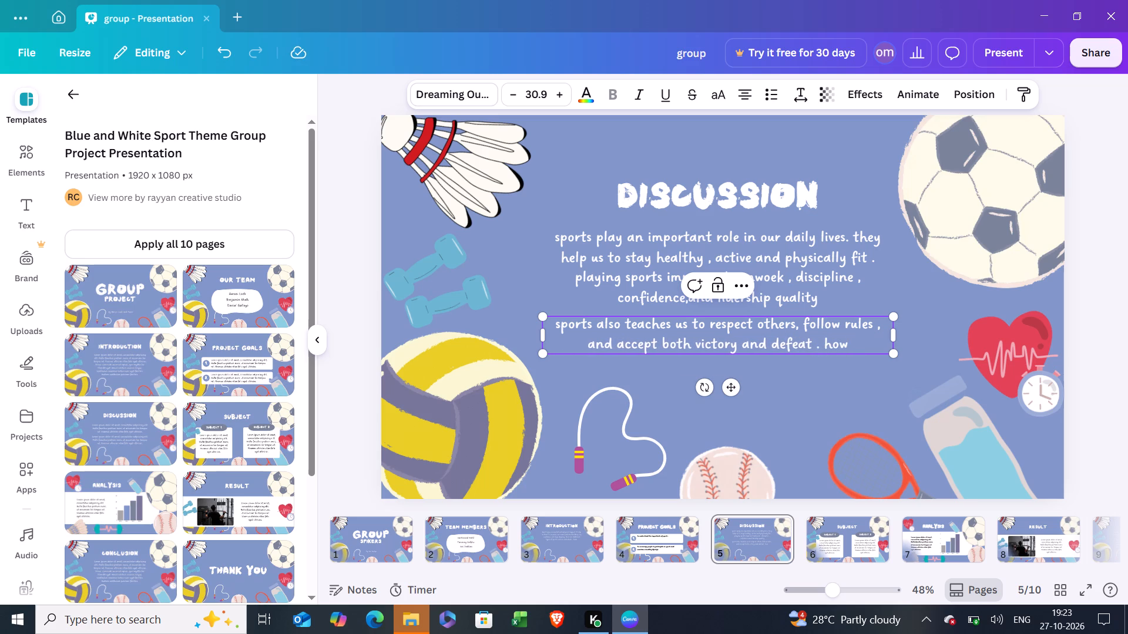
{"action": "type", "text": "ever"}
{"action": "key", "text": "space"}
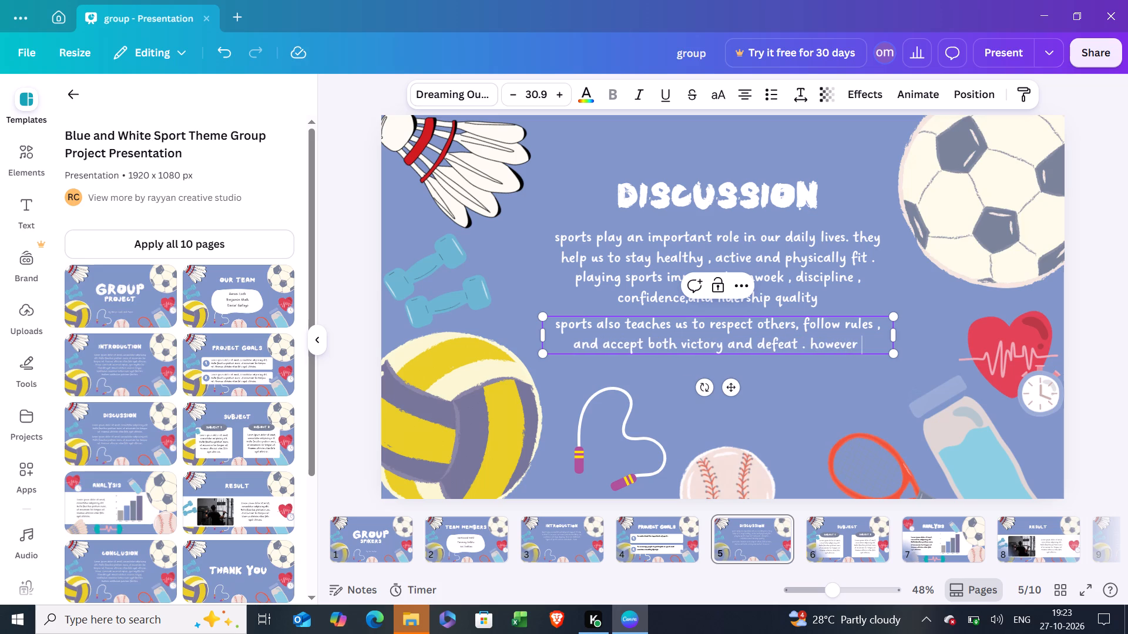
{"action": "type", "text": ", players"}
{"action": "key", "text": "space"}
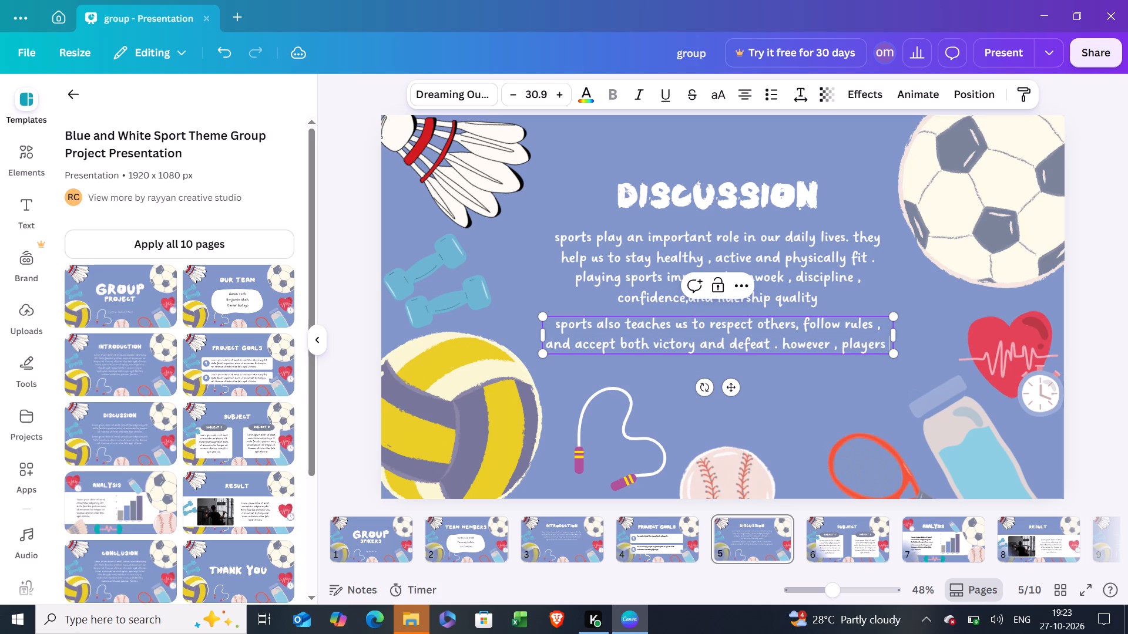
{"action": "type", "text": "should"}
{"action": "key", "text": "space"}
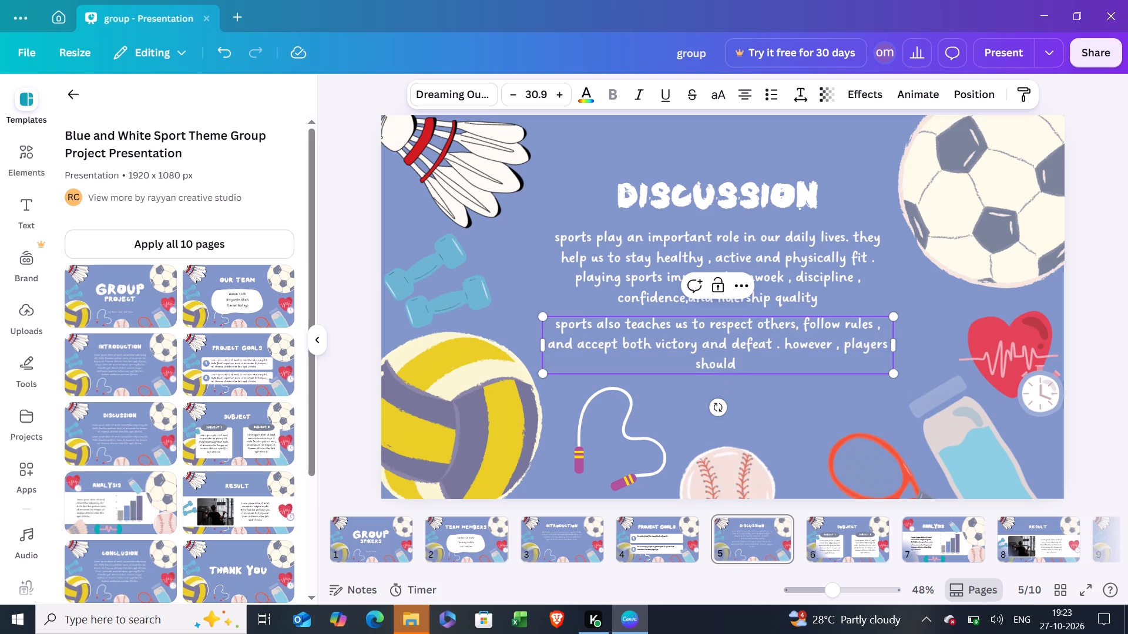
Continue the second Discussion paragraph's last sentence with "maintain a balance between sports".
{"action": "type", "text": "maintain"}
{"action": "key", "text": "space"}
{"action": "type", "text": "a balan"}
{"action": "type", "text": "ce"}
{"action": "key", "text": "space"}
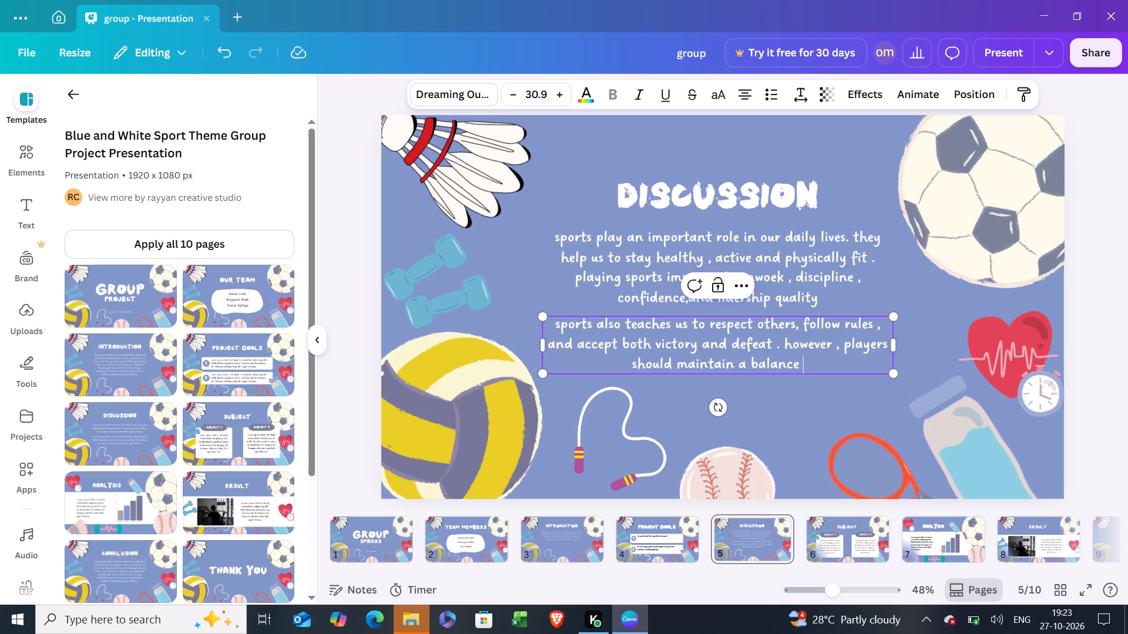
{"action": "type", "text": "between"}
{"action": "key", "text": "space"}
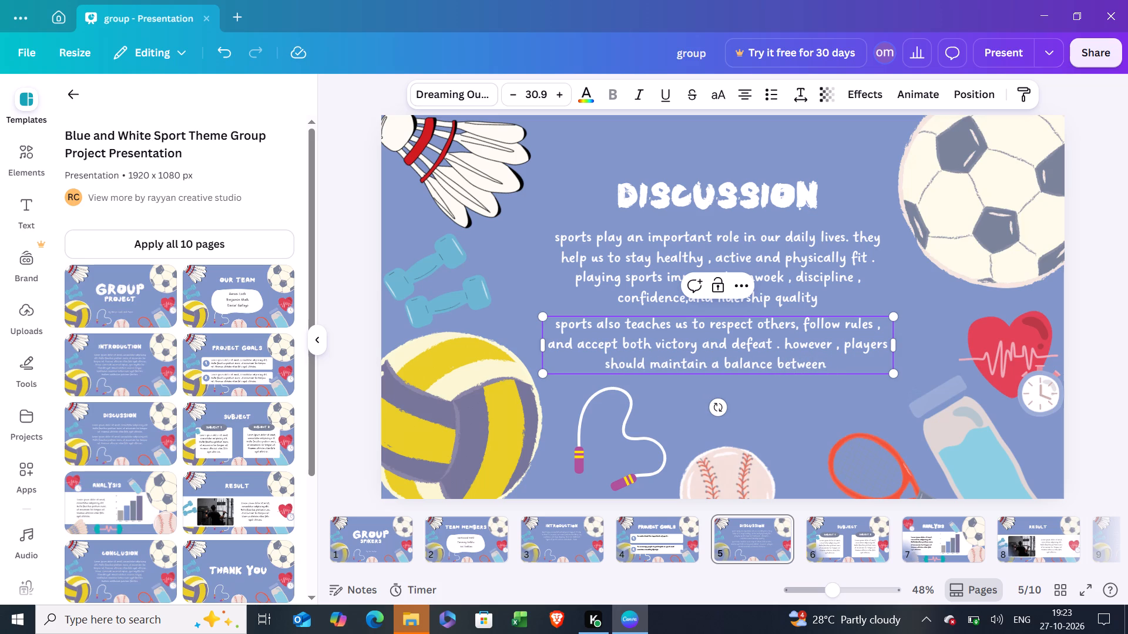
{"action": "type", "text": "spo"}
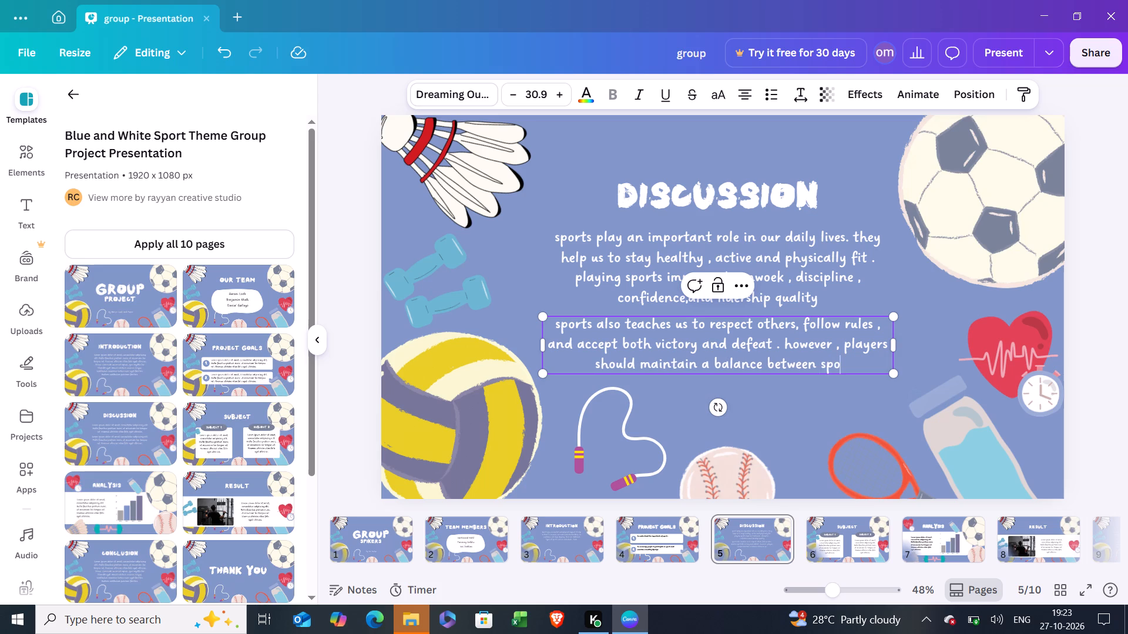
{"action": "type", "text": "rtd"}
{"action": "key", "text": "BackSpace"}
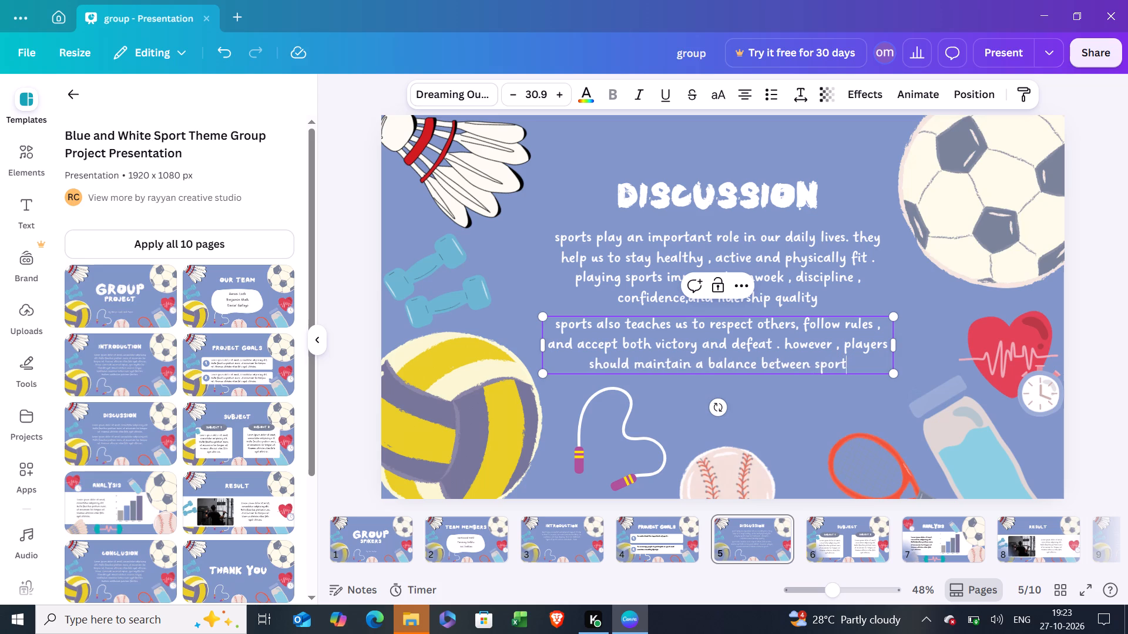
{"action": "type", "text": "s"}
{"action": "key", "text": "space"}
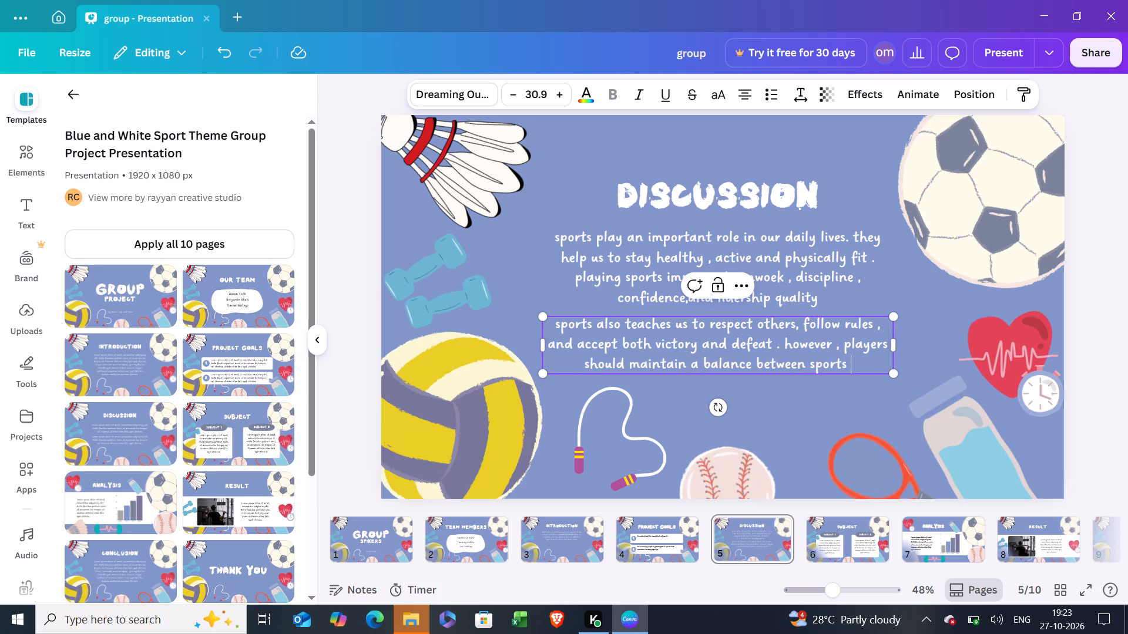
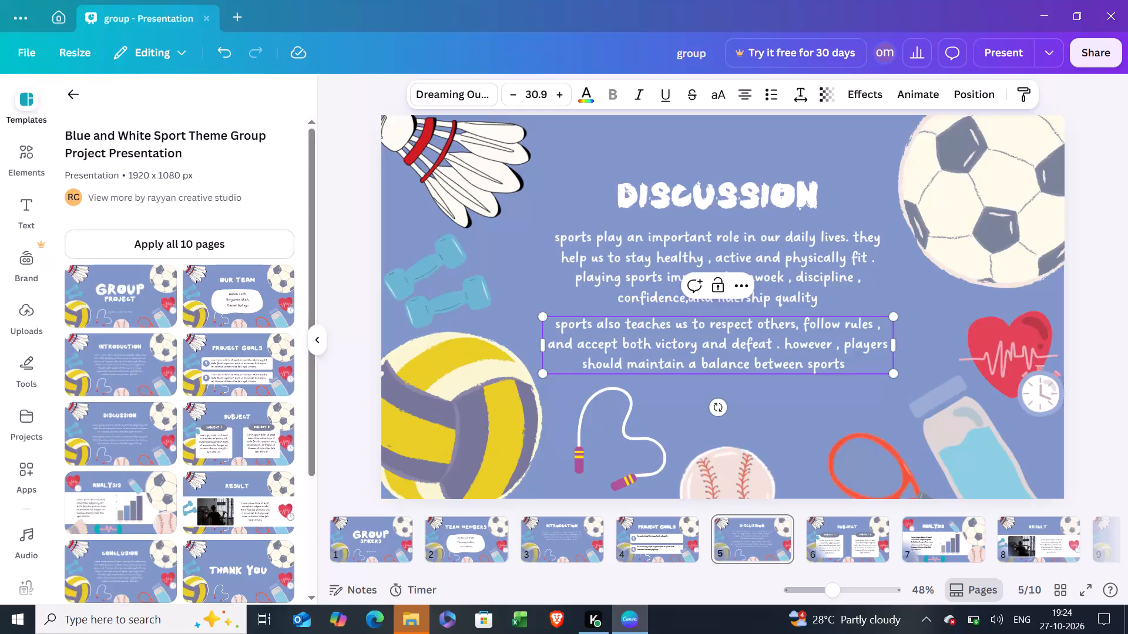
End the second Discussion paragraph's last sentence with "etc" after "sports".
{"action": "key", "text": "BackSpace"}
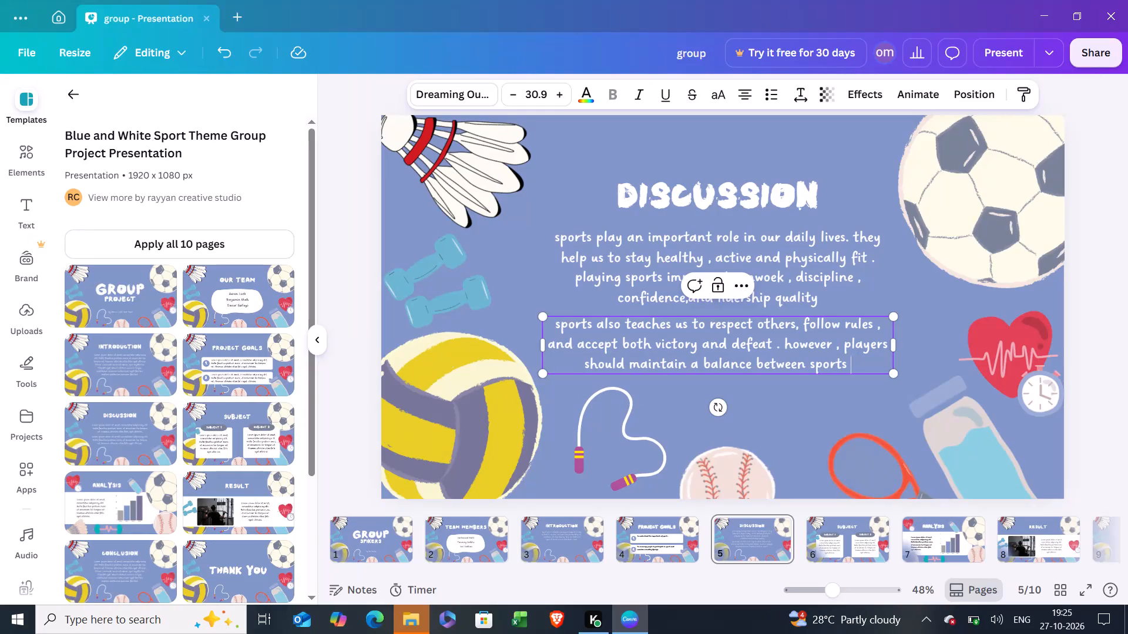
{"action": "type", "text": "etc"}
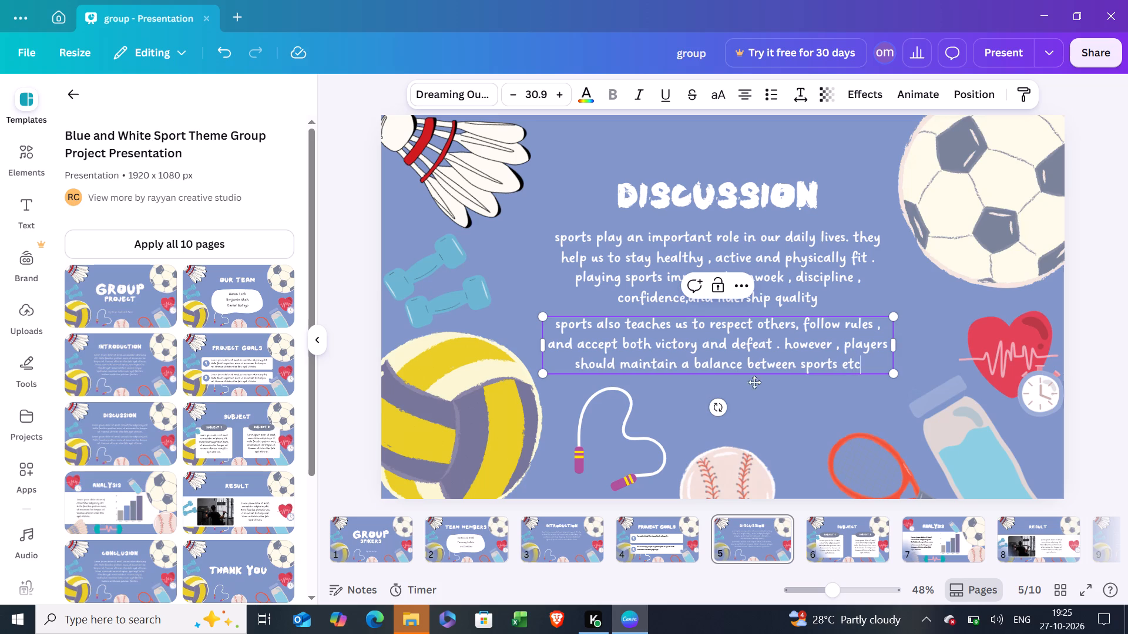
Move on to the Subject page and download all pages of the presentation as a PDF with the Digital preset.
{"action": "left_click", "coordinate": [840, 524]}
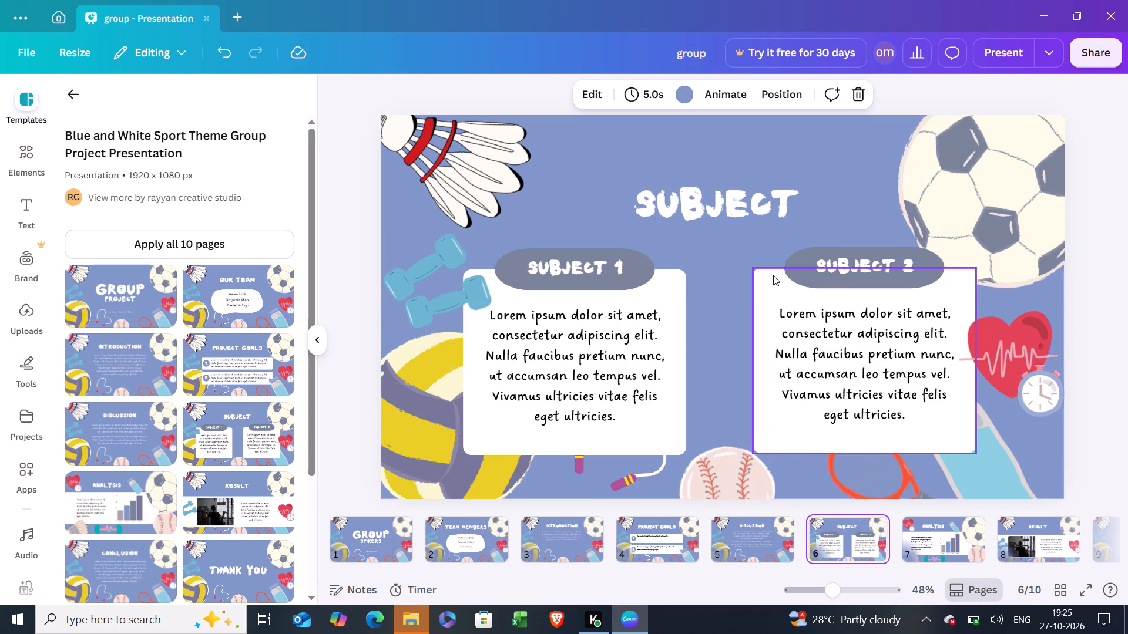
{"action": "left_click", "coordinate": [1081, 56]}
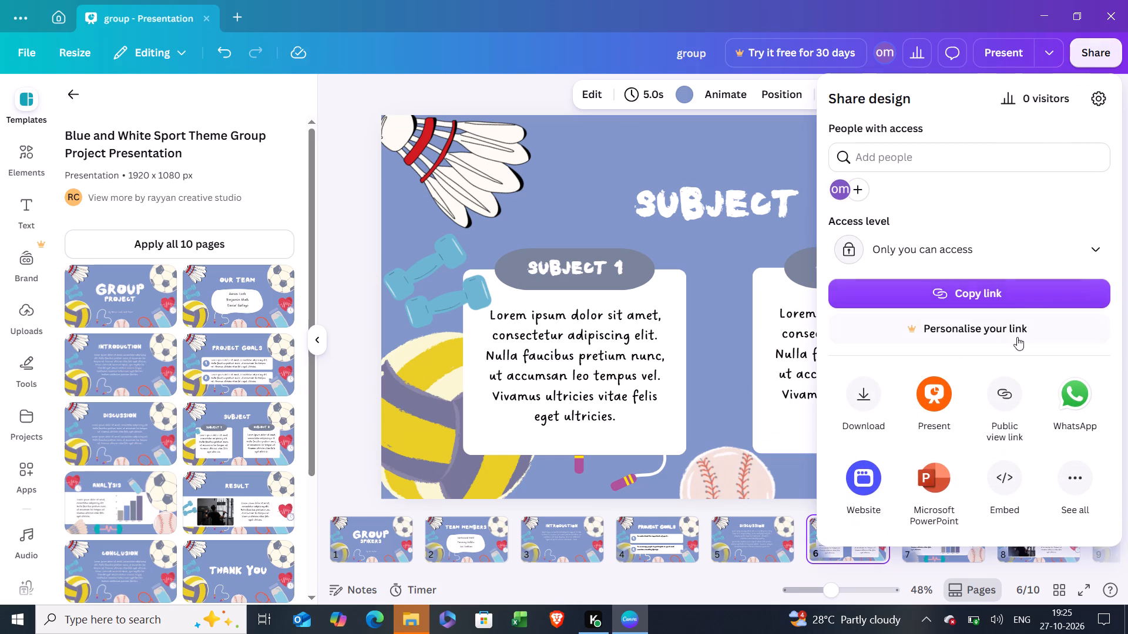
{"action": "left_click", "coordinate": [857, 390]}
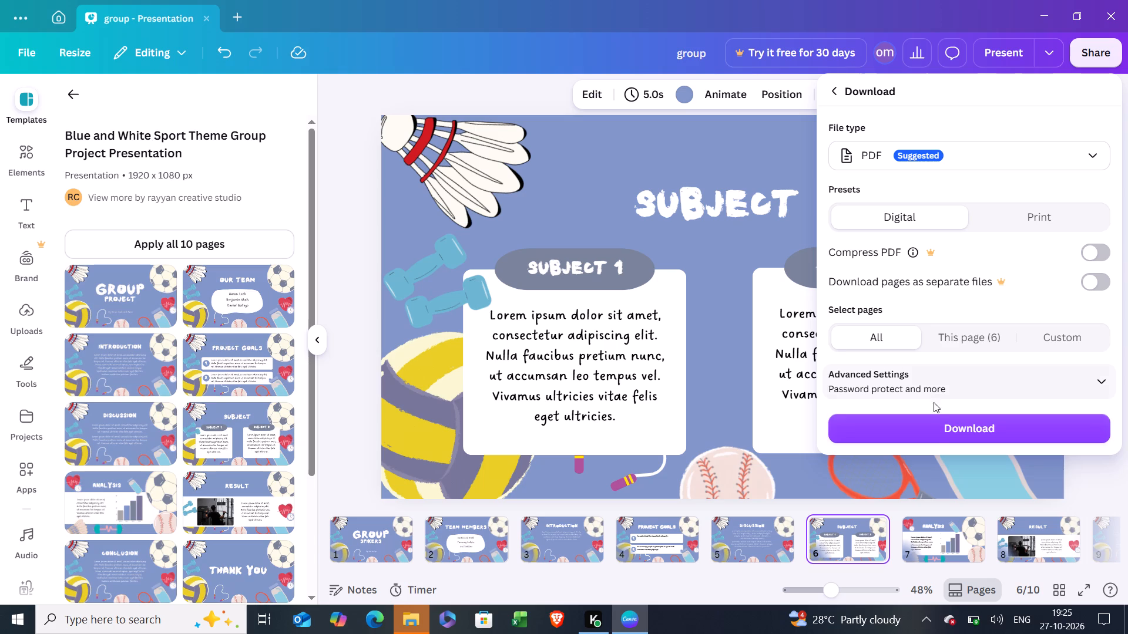
{"action": "left_click", "coordinate": [936, 430]}
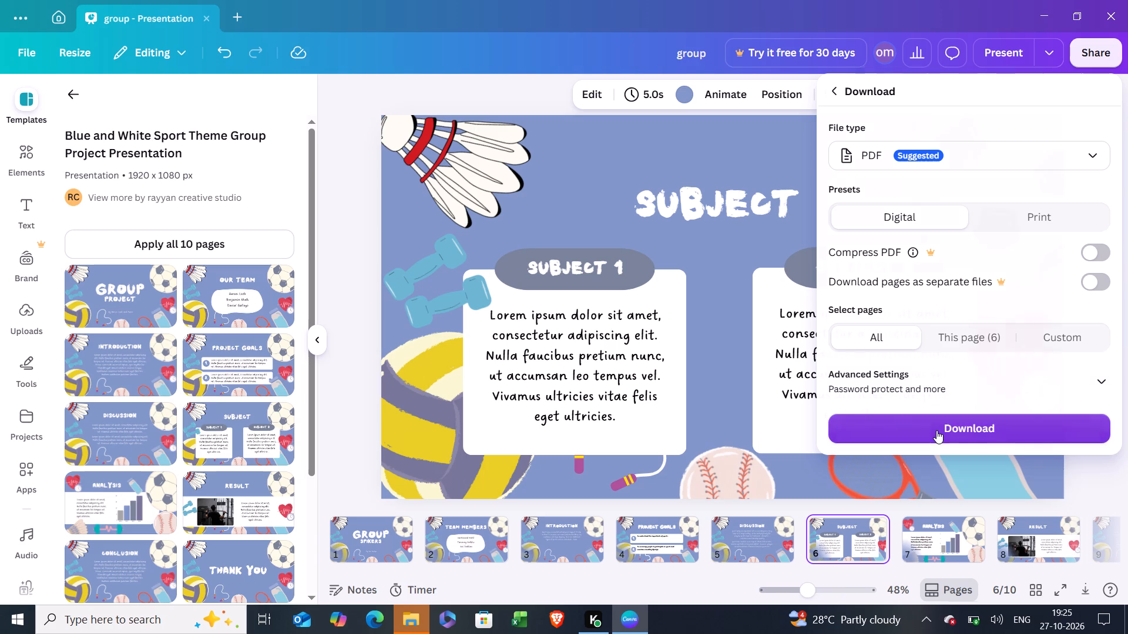
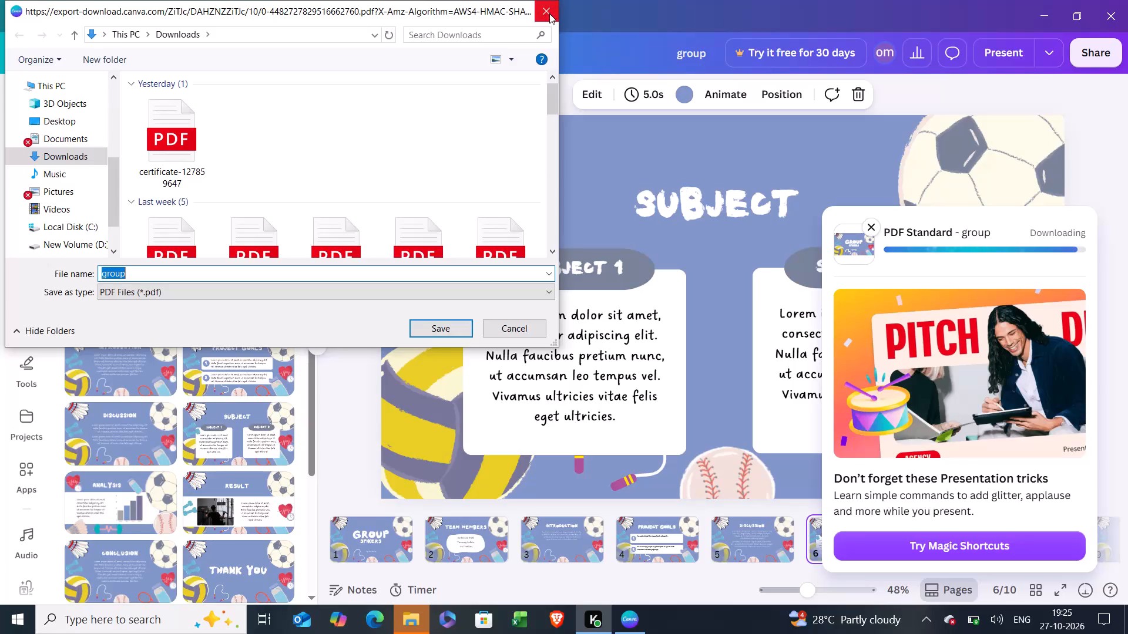
Save the exported PDF as group in the Downloads folder.
{"action": "left_click", "coordinate": [422, 335]}
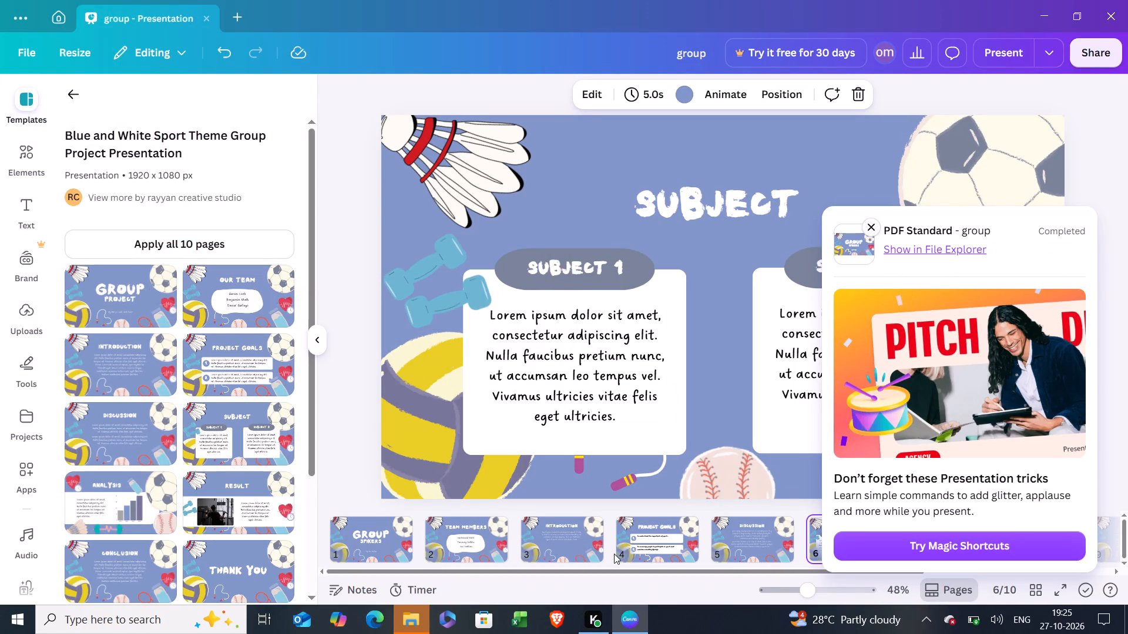